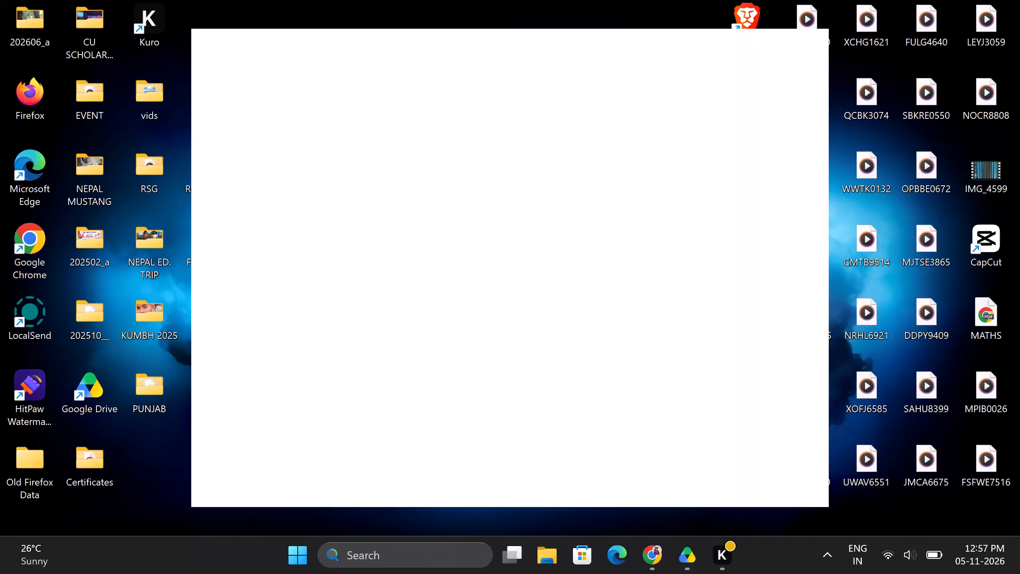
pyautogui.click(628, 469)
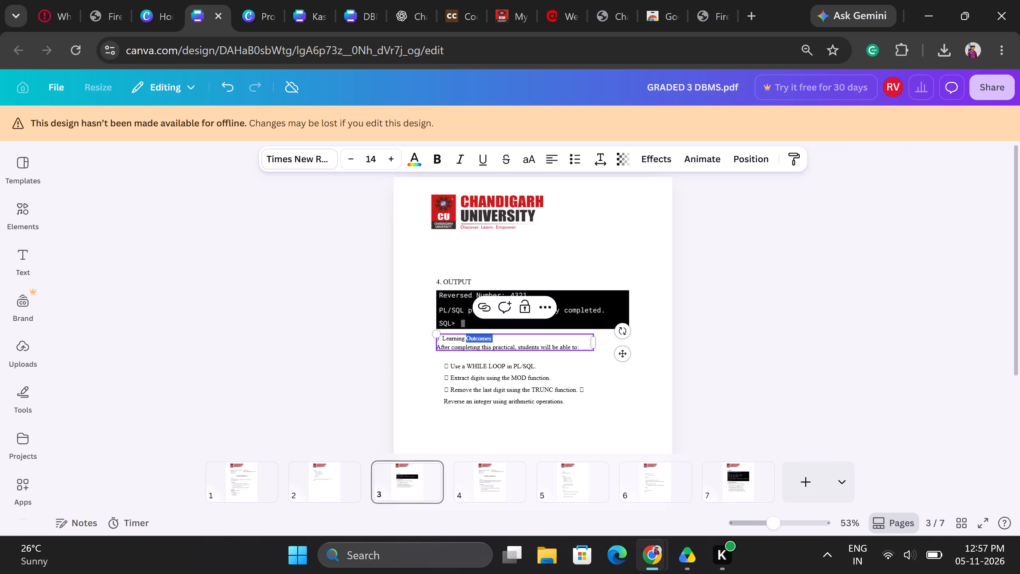
# Deselect the Learning Outcomes text and select the "4. OUTPUT" heading on page 3 of the Canva design.
pyautogui.click(688, 296)
pyautogui.scroll(-1, 688, 296)
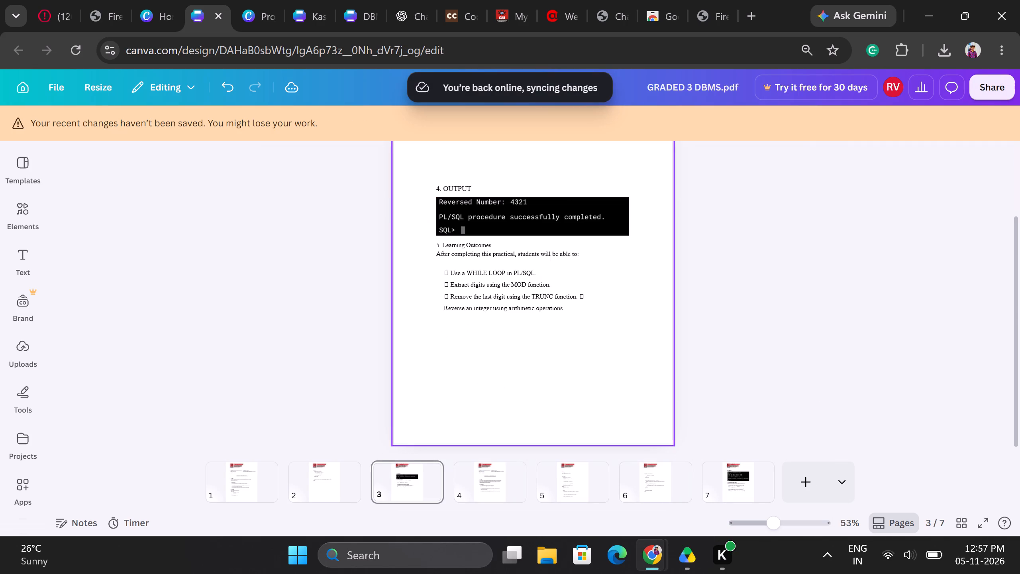
pyautogui.click(452, 186)
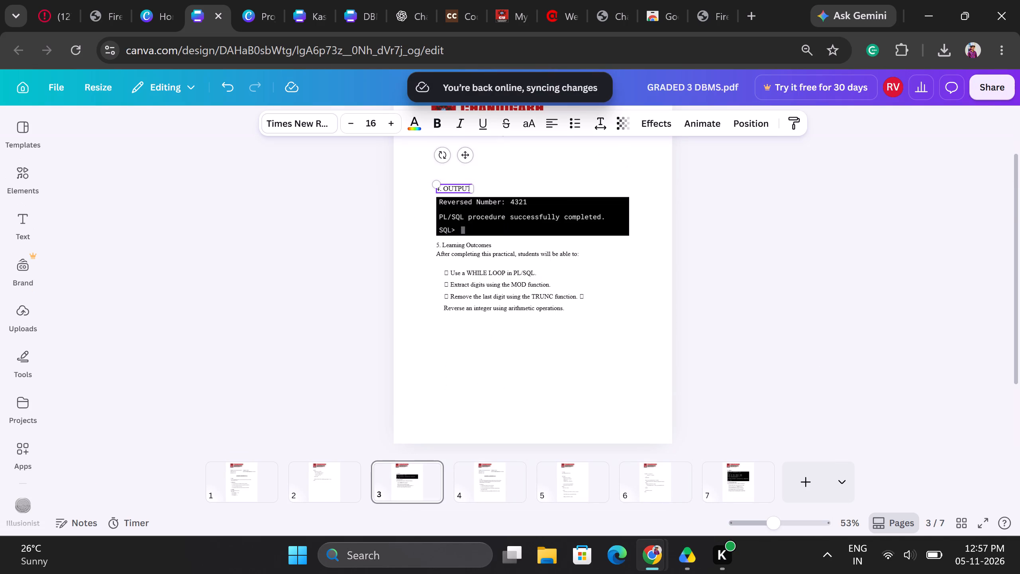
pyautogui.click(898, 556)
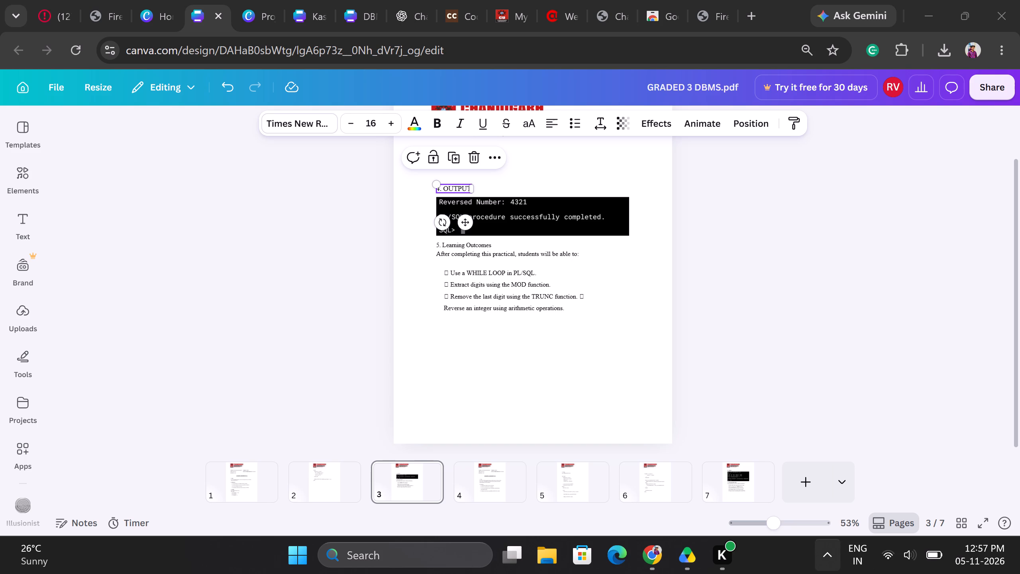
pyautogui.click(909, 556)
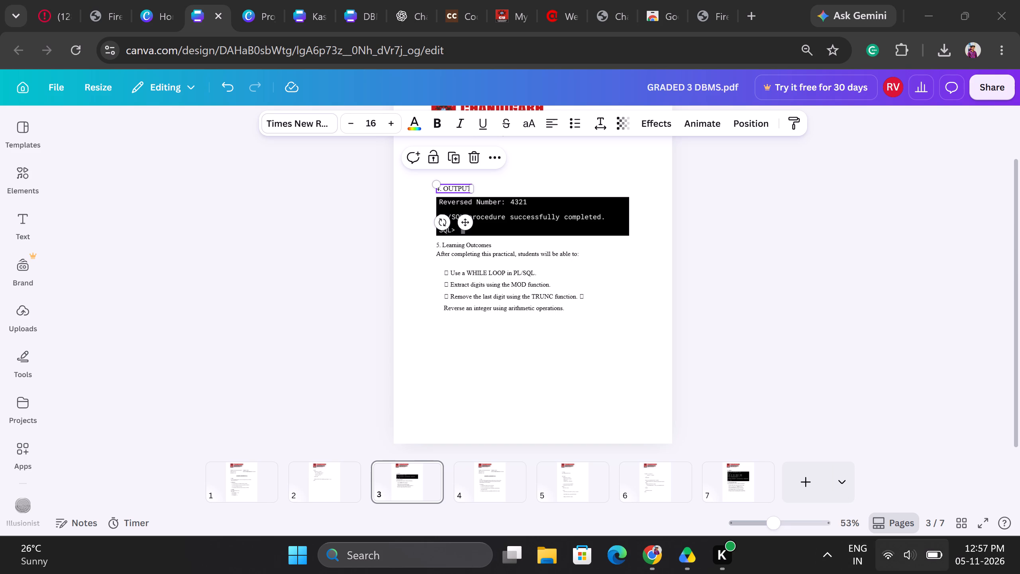
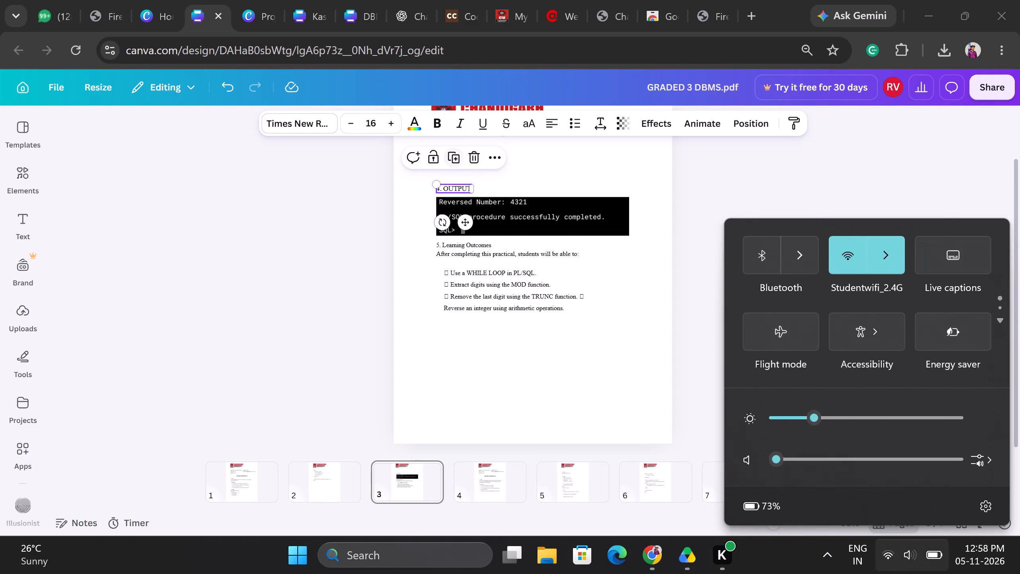
# Open the font size of the "4. OUTPUT" heading on page 3 for editing.
pyautogui.doubleClick(377, 123)
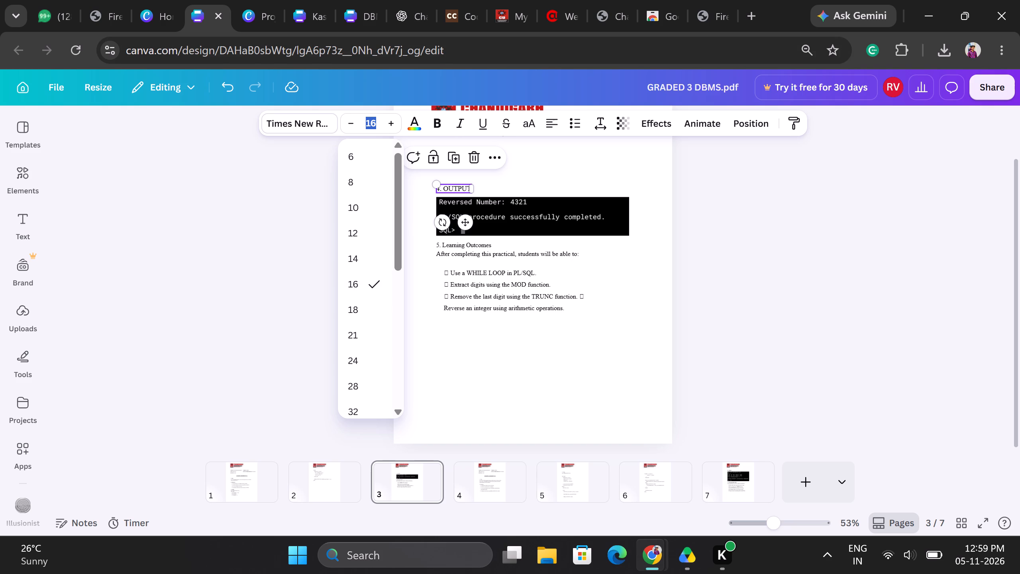
# Set the font size of the "5. Learning Outcomes" heading on page 3 to 16, matching the "4. OUTPUT" heading.
pyautogui.click(654, 350)
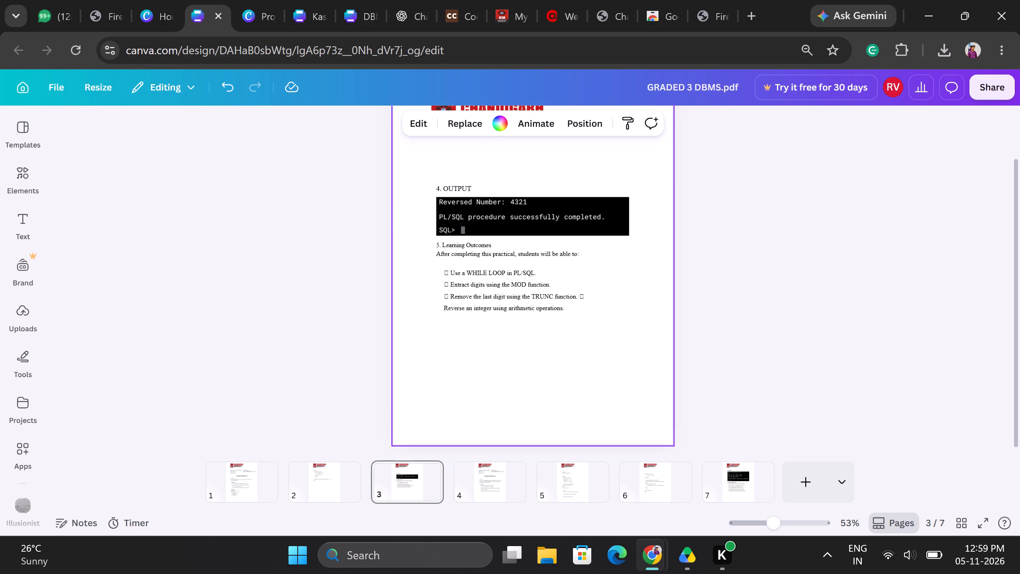
pyautogui.click(736, 192)
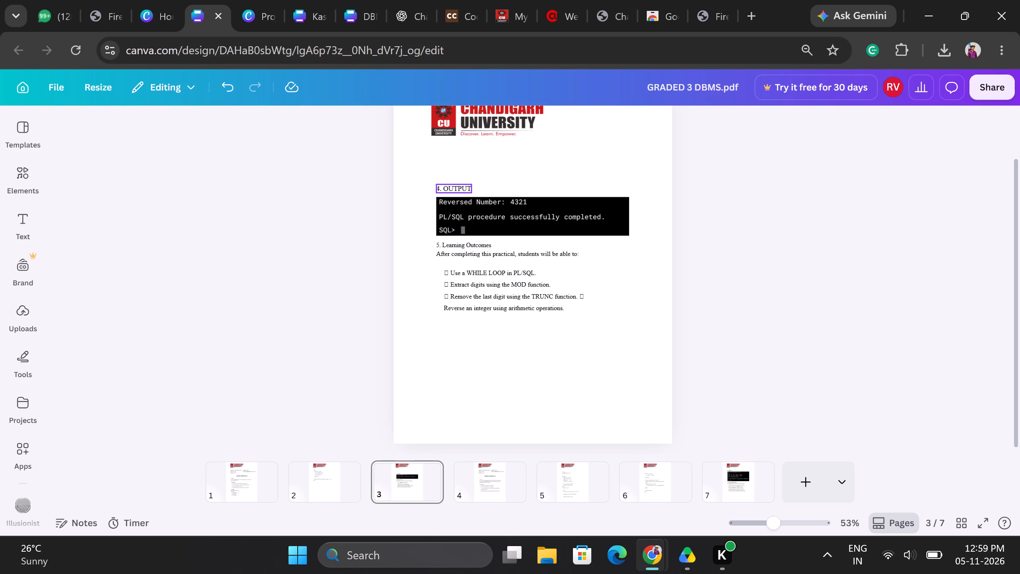
pyautogui.click(459, 187)
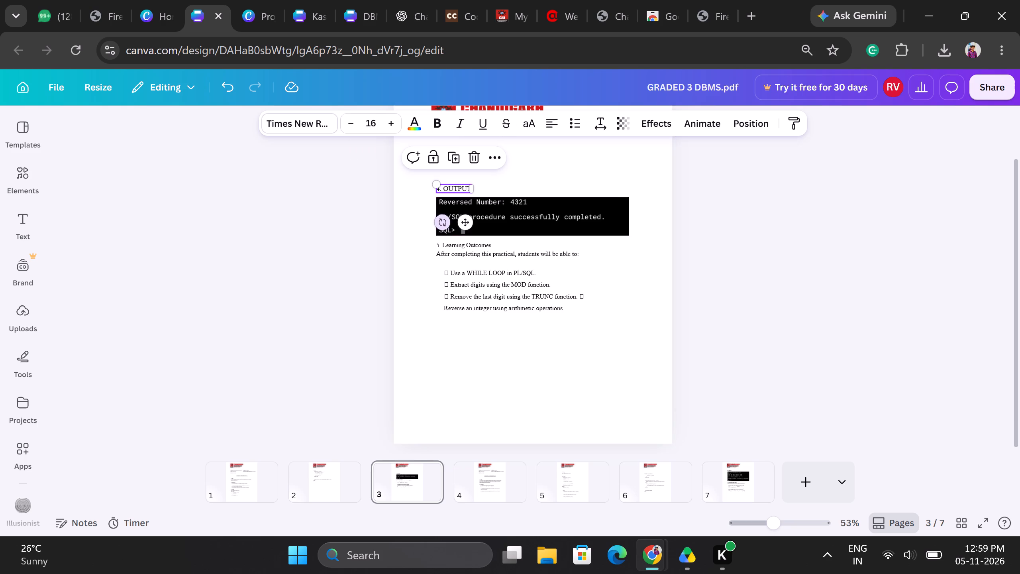
pyautogui.click(465, 245)
pyautogui.doubleClick(465, 245)
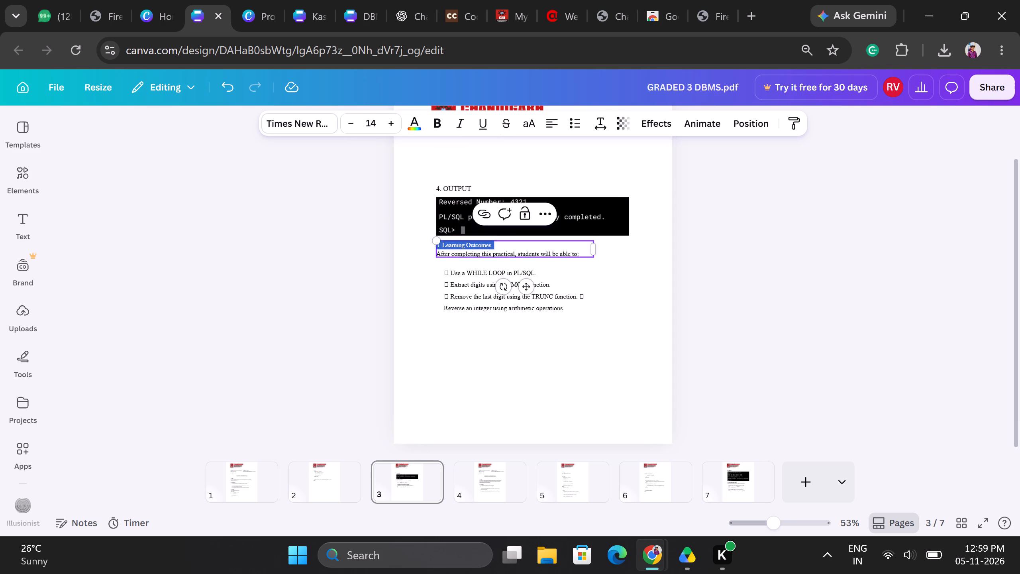
pyautogui.doubleClick(392, 124)
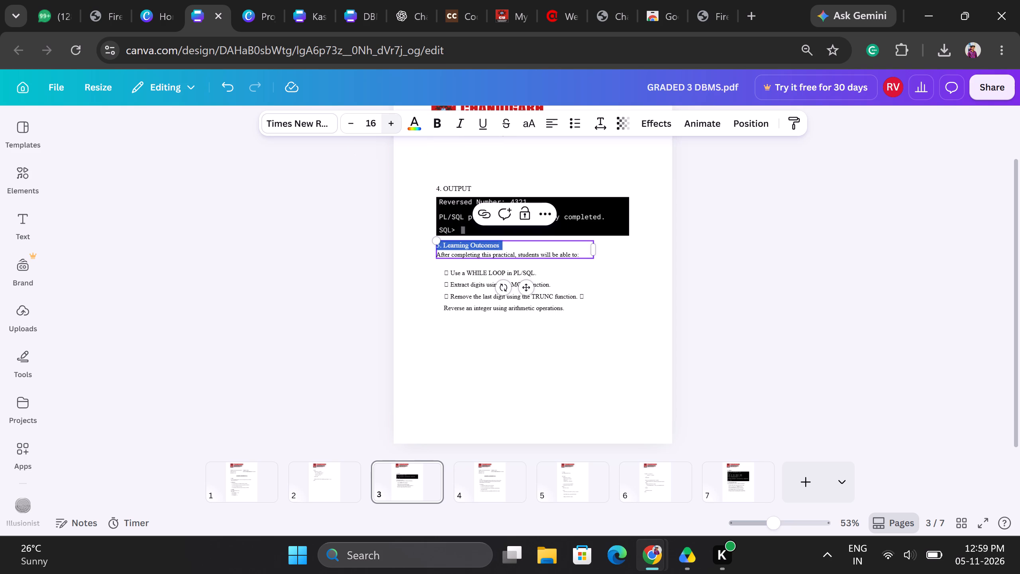
# Make the "4. OUTPUT" and "5. Learning Outcomes" headings on page 3 bold.
pyautogui.doubleClick(453, 184)
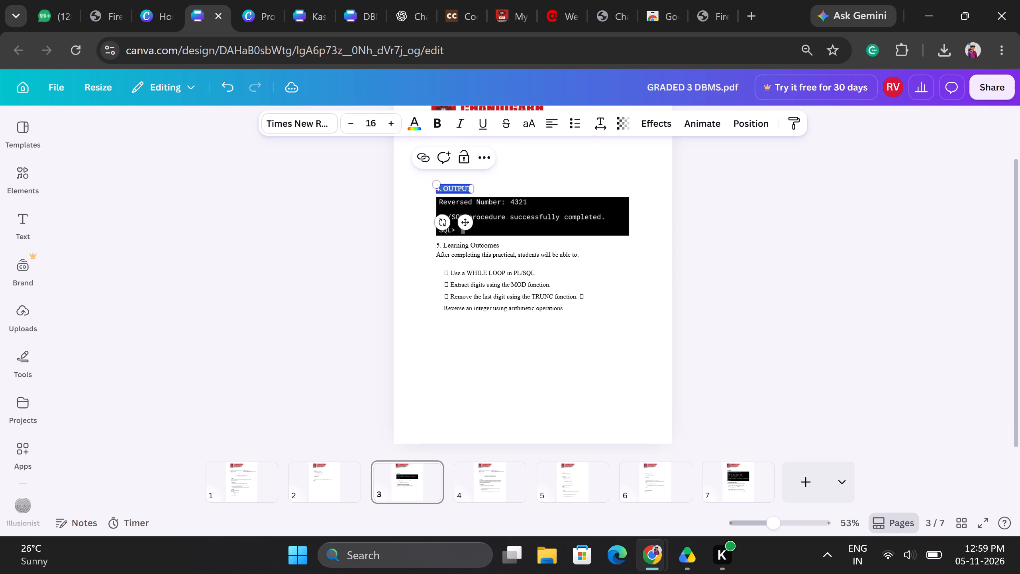
pyautogui.hotkey('ctrl', 'b')
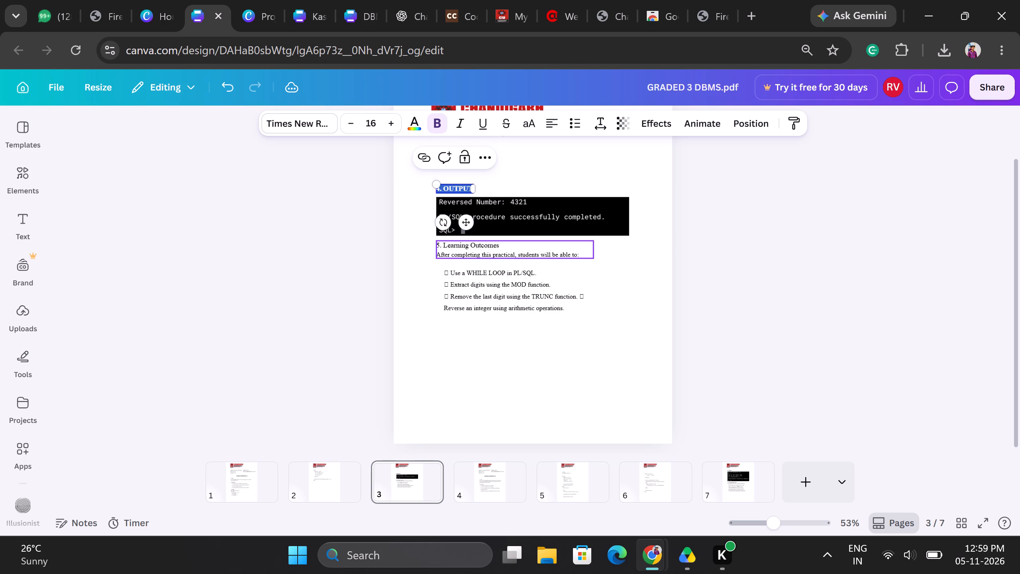
pyautogui.doubleClick(474, 246)
pyautogui.click(474, 246)
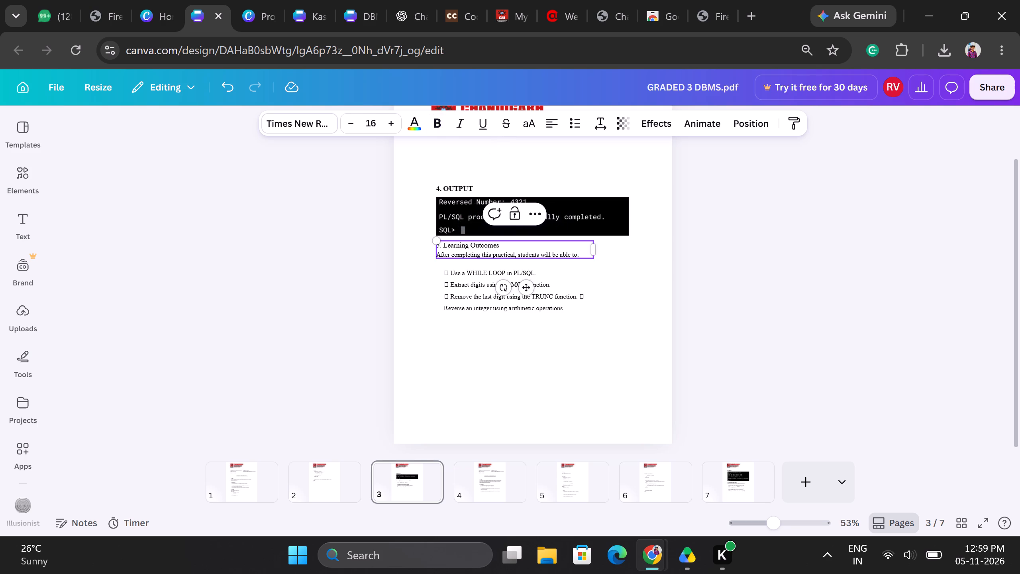
pyautogui.doubleClick(473, 243)
pyautogui.doubleClick(473, 243)
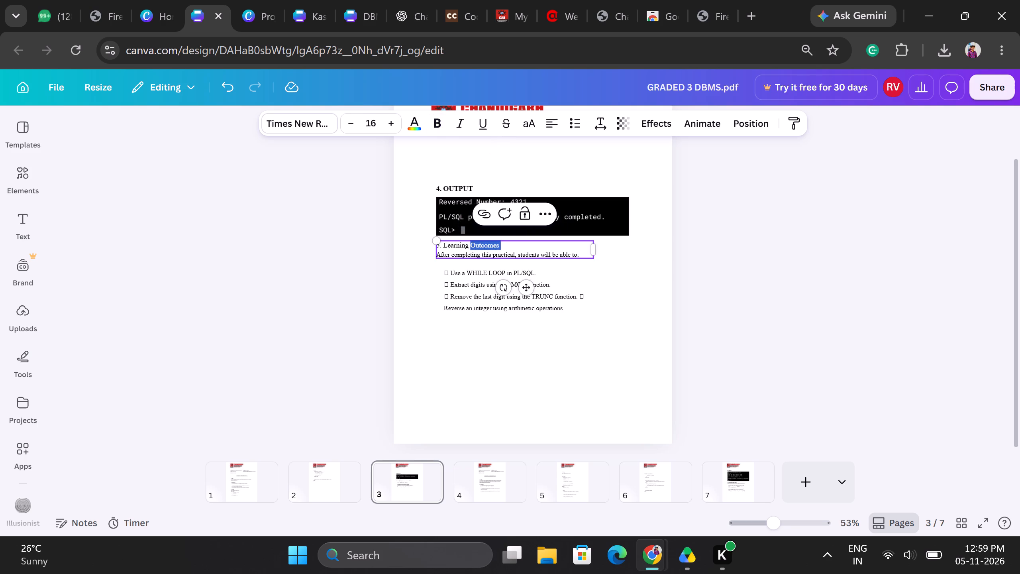
pyautogui.doubleClick(473, 243)
pyautogui.tripleClick(473, 243)
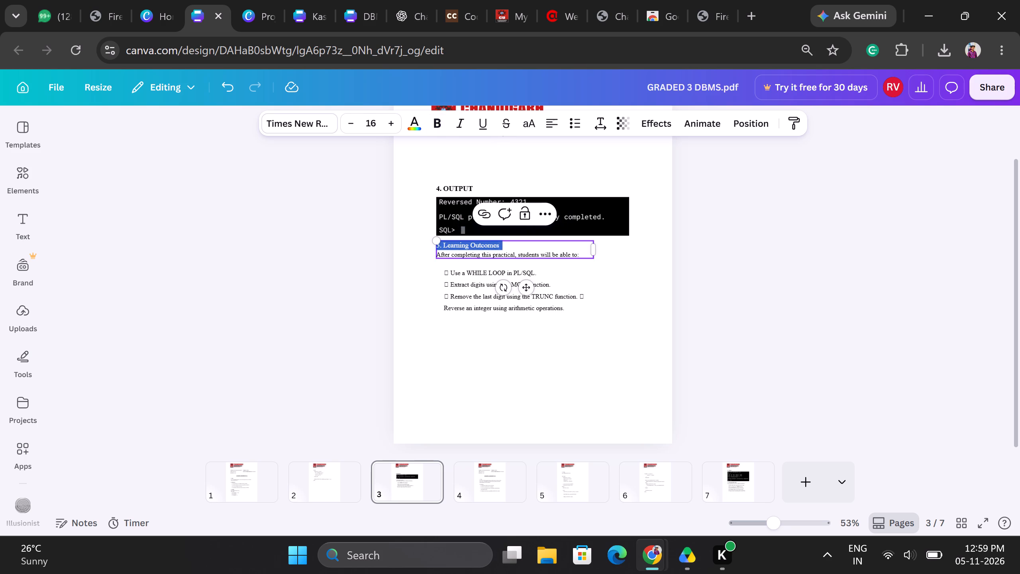
pyautogui.hotkey('ctrl', 'b')
pyautogui.click(702, 260)
# Delete the box symbols and their spaces from the start of the first three learning outcome lines.
pyautogui.click(448, 275)
pyautogui.click(448, 275)
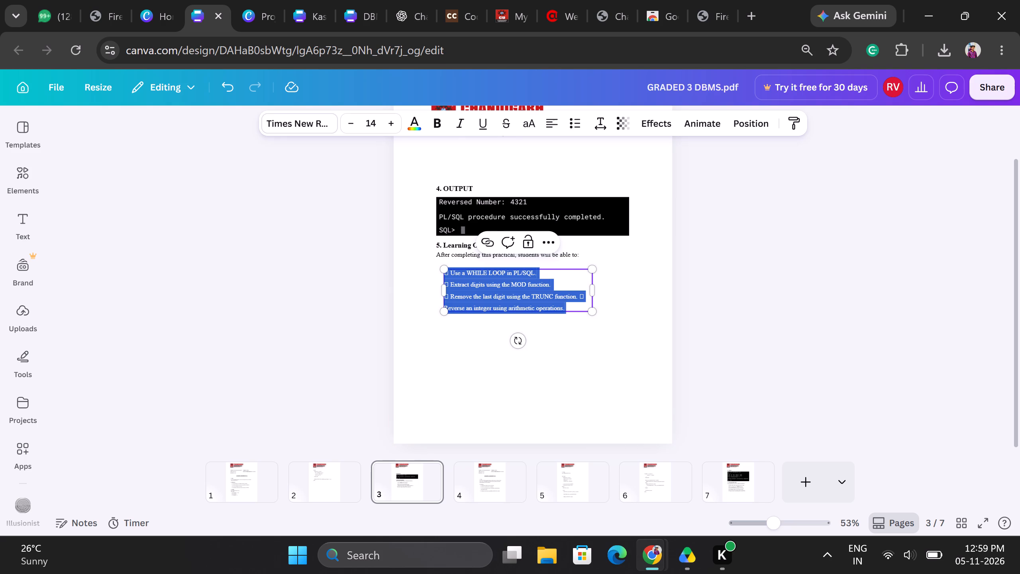
pyautogui.click(448, 275)
pyautogui.press('BackSpace')
pyautogui.press('Right')
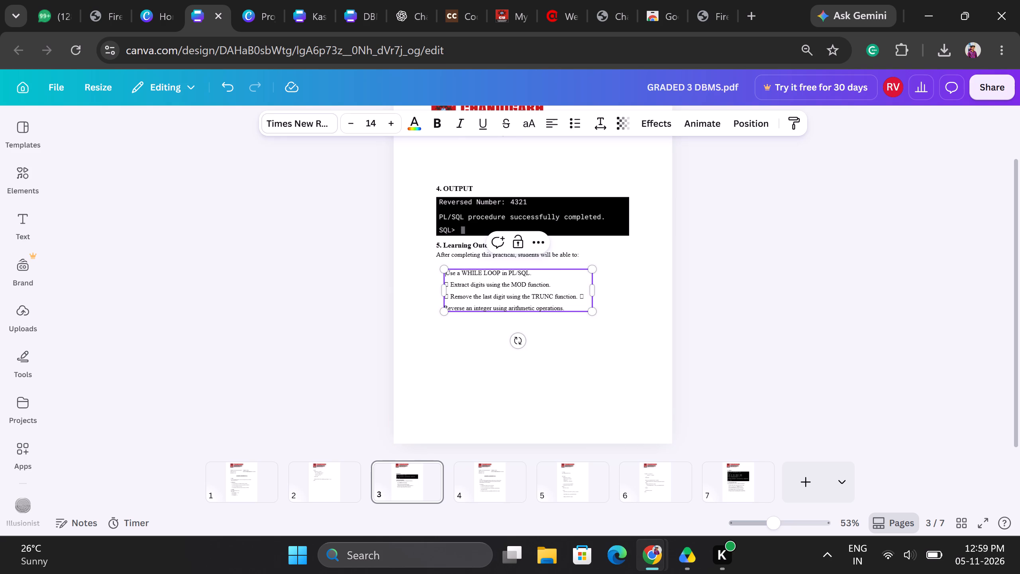
pyautogui.press('BackSpace')
pyautogui.press('Down')
pyautogui.press('Down')
pyautogui.press('Right')
pyautogui.press('Up')
pyautogui.press('Right')
pyautogui.press('BackSpace')
pyautogui.press('BackSpace')
pyautogui.press('Down')
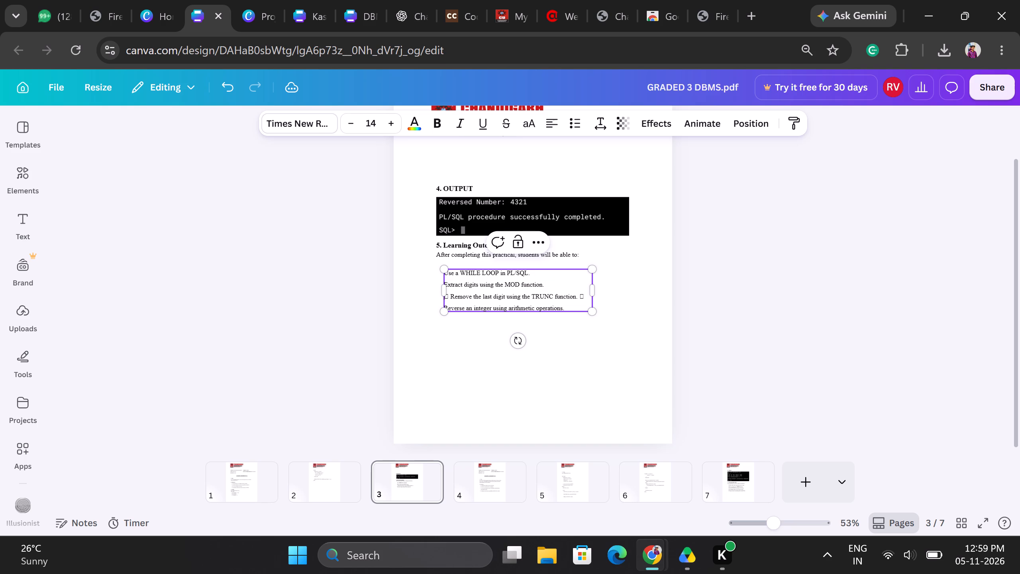
pyautogui.press('Right')
pyautogui.press('Right')
pyautogui.press('BackSpace')
pyautogui.press('BackSpace')
pyautogui.click(650, 346)
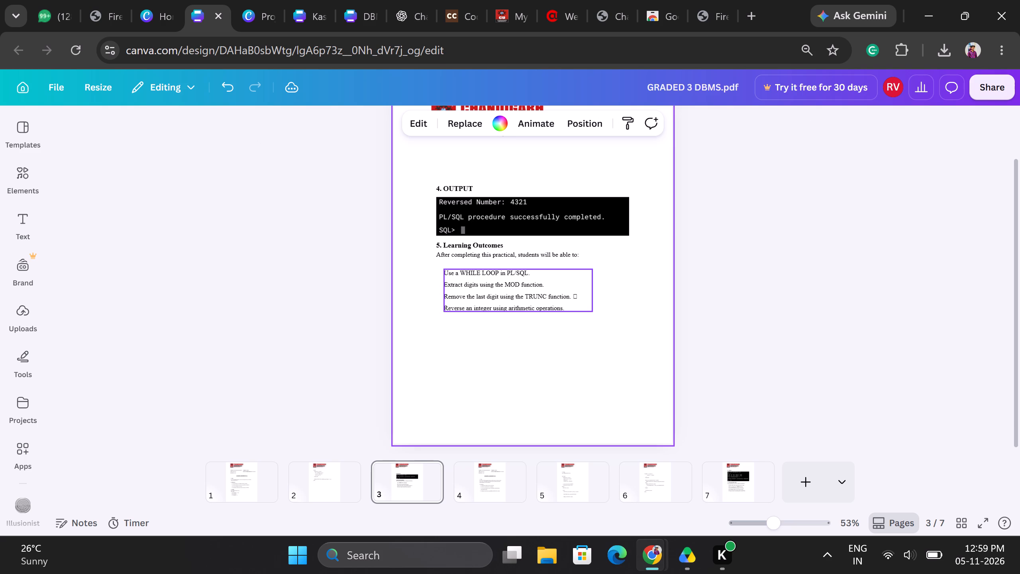
# Delete the stray box symbol at the end of the "Remove the last digit using the TRUNC function." line.
pyautogui.doubleClick(575, 294)
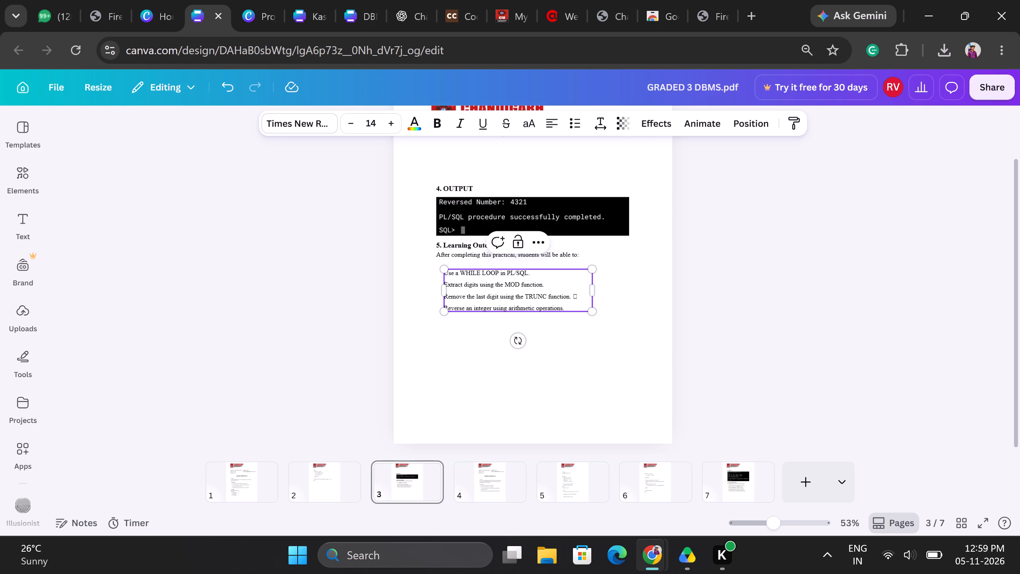
pyautogui.press('Right')
pyautogui.press('BackSpace')
pyautogui.press('BackSpace')
# Format the learning outcomes as a bulleted list, with "Reverse an integer using arithmetic operations." as its own bullet.
pyautogui.hotkey('ctrl', 'a')
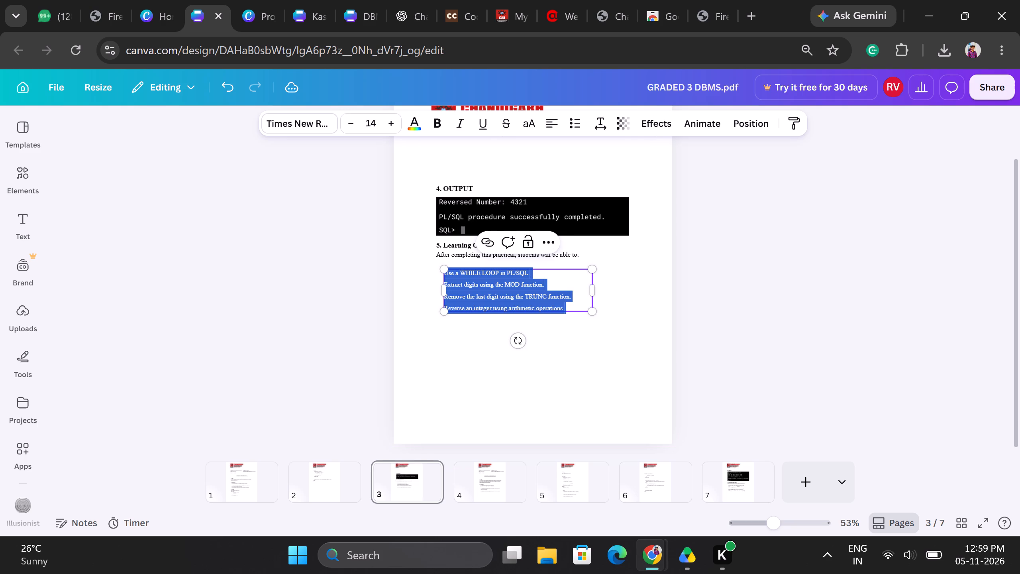
pyautogui.click(576, 127)
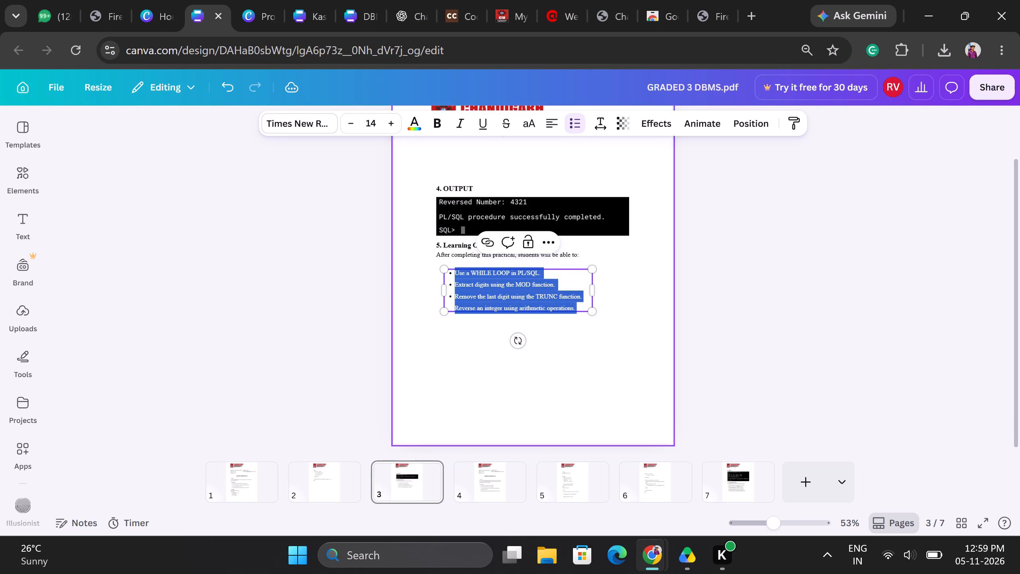
pyautogui.click(455, 305)
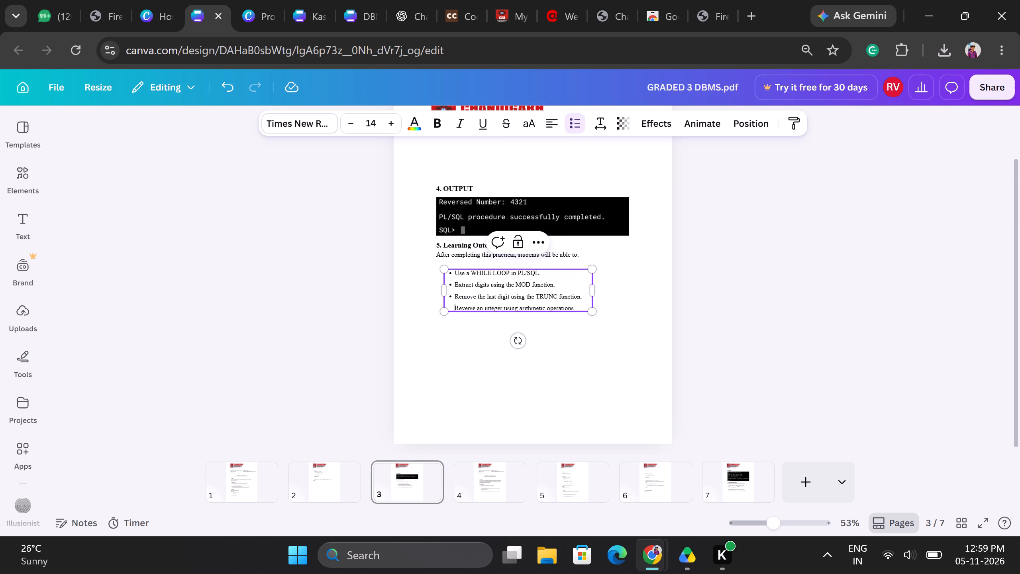
pyautogui.click(455, 305)
pyautogui.press('Return')
pyautogui.click(710, 351)
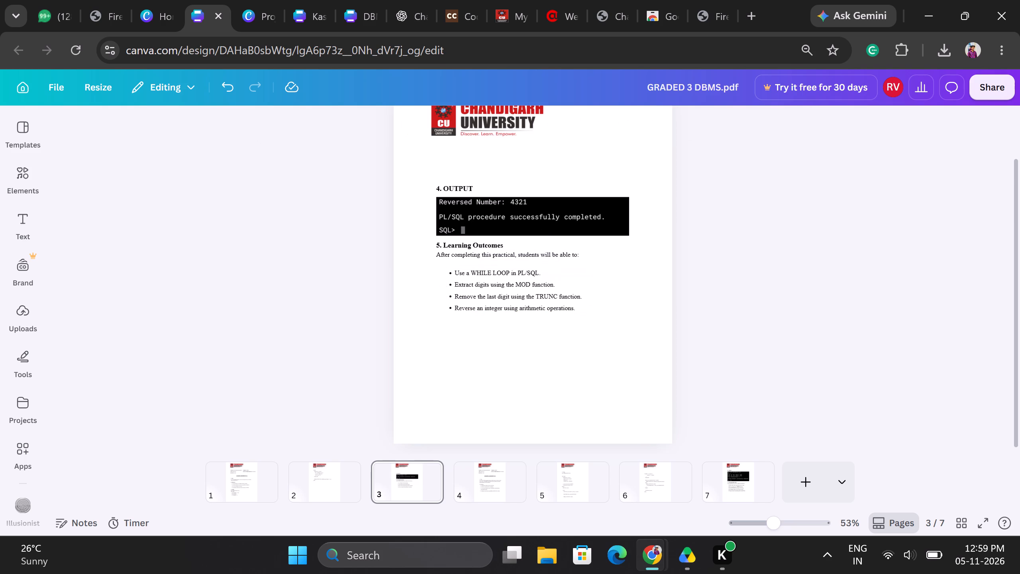
# Move the bulleted list flush with the left edge of the Learning Outcomes text and closer beneath its introductory line.
pyautogui.click(547, 293)
pyautogui.moveTo(547, 293); pyautogui.dragTo(539, 293)
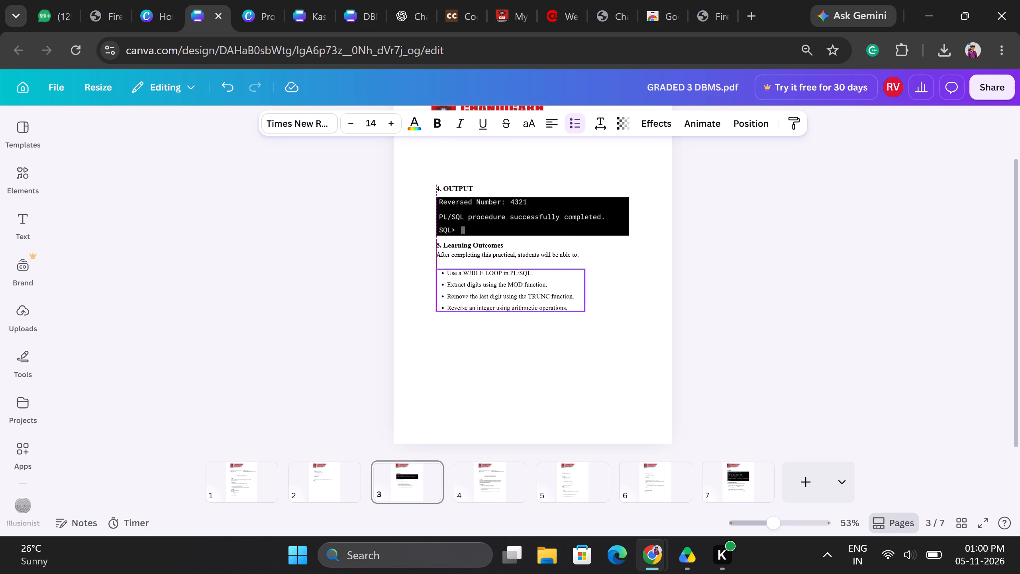
pyautogui.moveTo(539, 293); pyautogui.dragTo(537, 287)
pyautogui.click(706, 337)
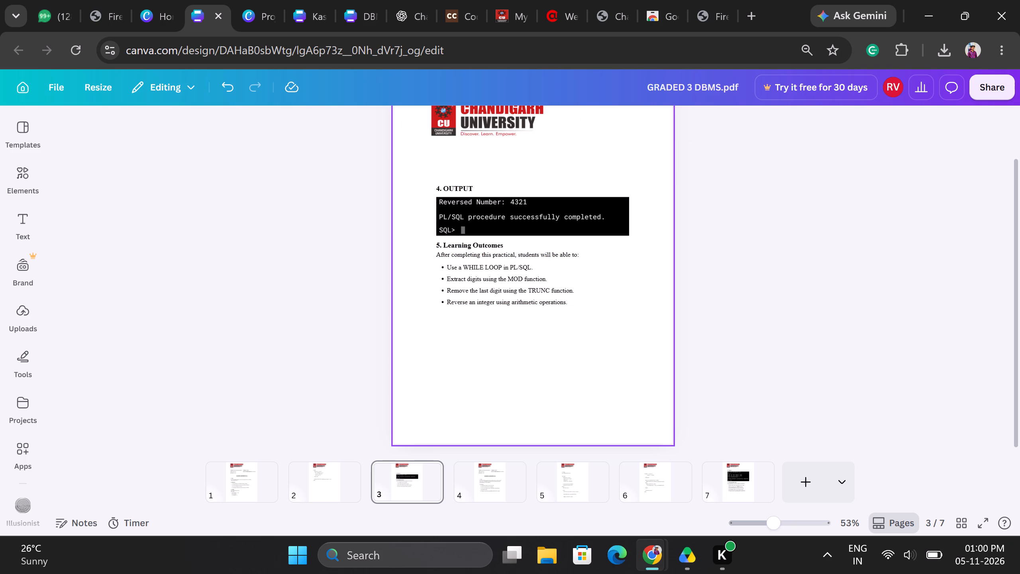
# Move the output heading, output image, Learning Outcomes text and bulleted list together from page 3 to page 2, below the code.
pyautogui.moveTo(359, 177); pyautogui.dragTo(533, 359)
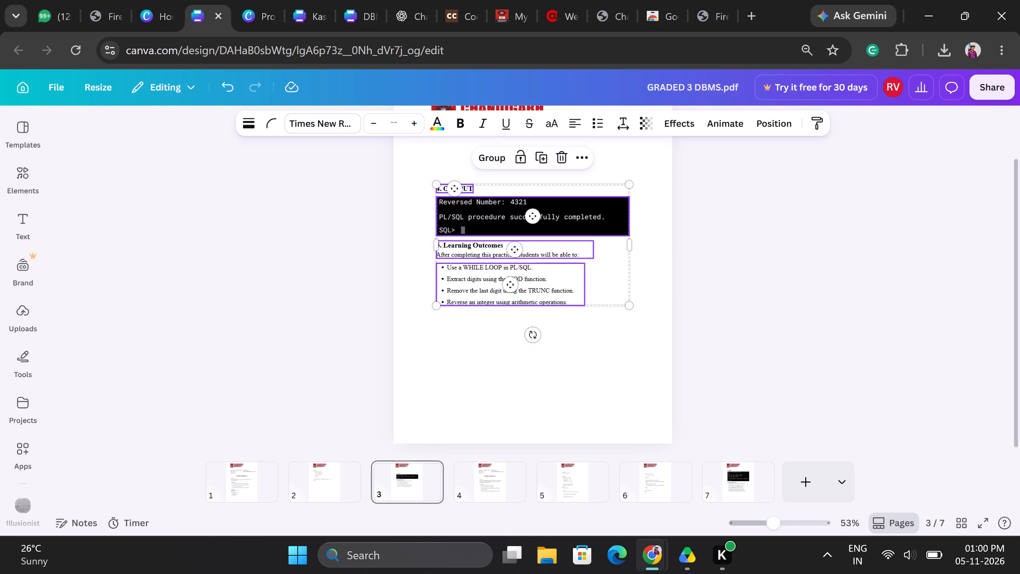
pyautogui.moveTo(497, 206); pyautogui.dragTo(334, 462)
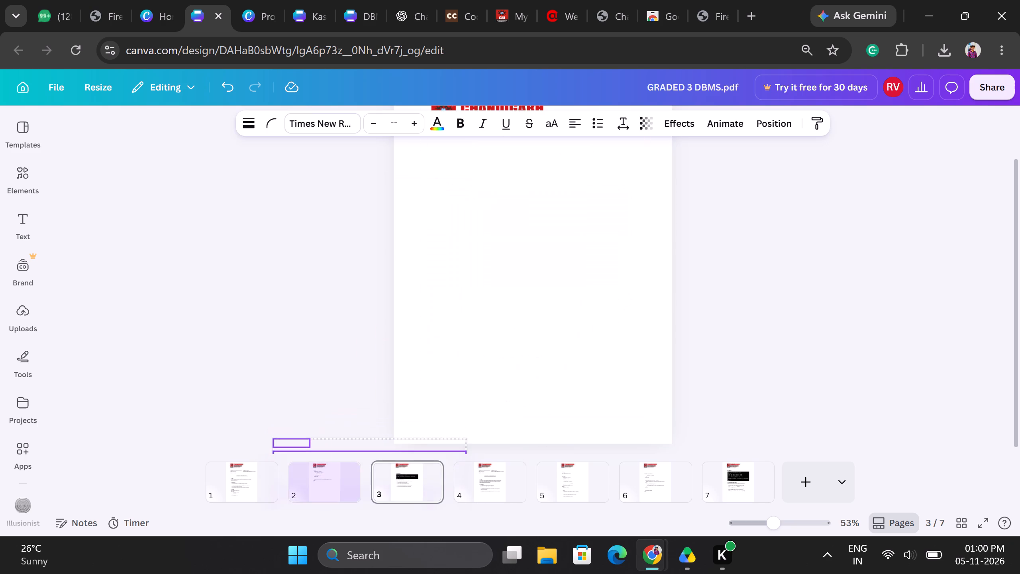
pyautogui.moveTo(334, 462); pyautogui.dragTo(334, 504)
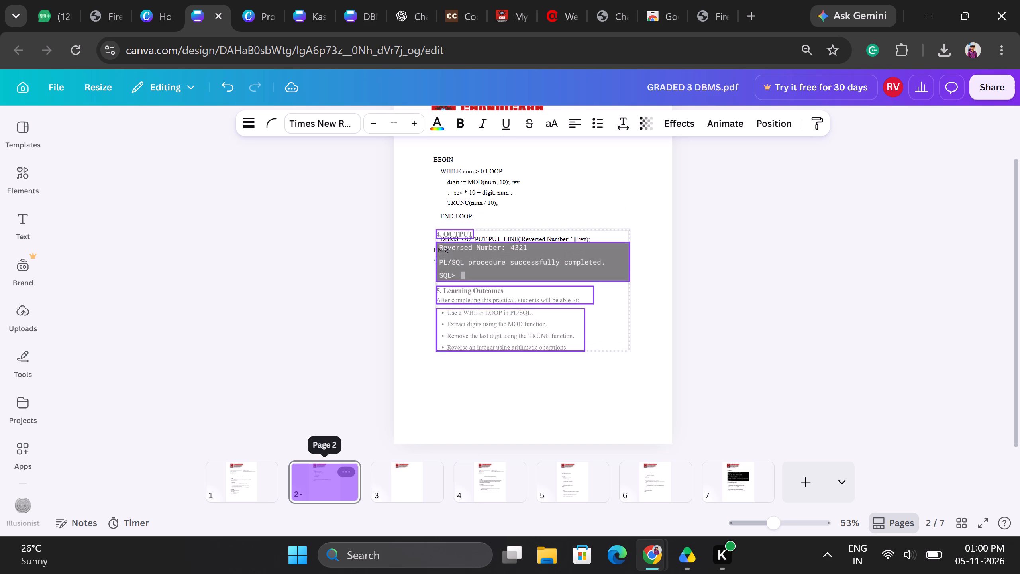
pyautogui.moveTo(334, 504); pyautogui.dragTo(334, 547)
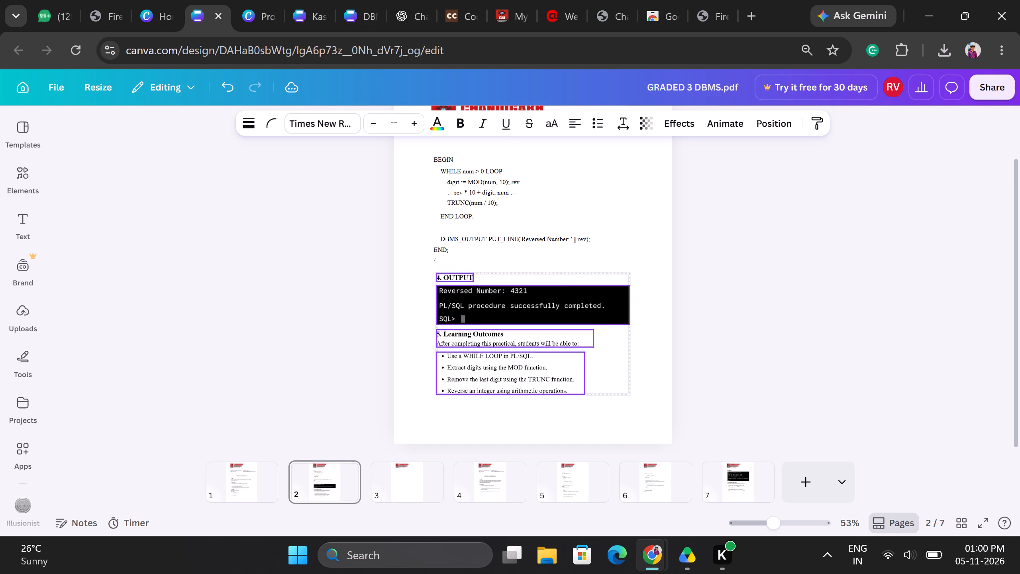
pyautogui.moveTo(334, 547); pyautogui.dragTo(333, 549)
# Align the moved output and learning outcomes content with the left edge of "END;" on page 2, just below the code.
pyautogui.moveTo(499, 318); pyautogui.dragTo(510, 318)
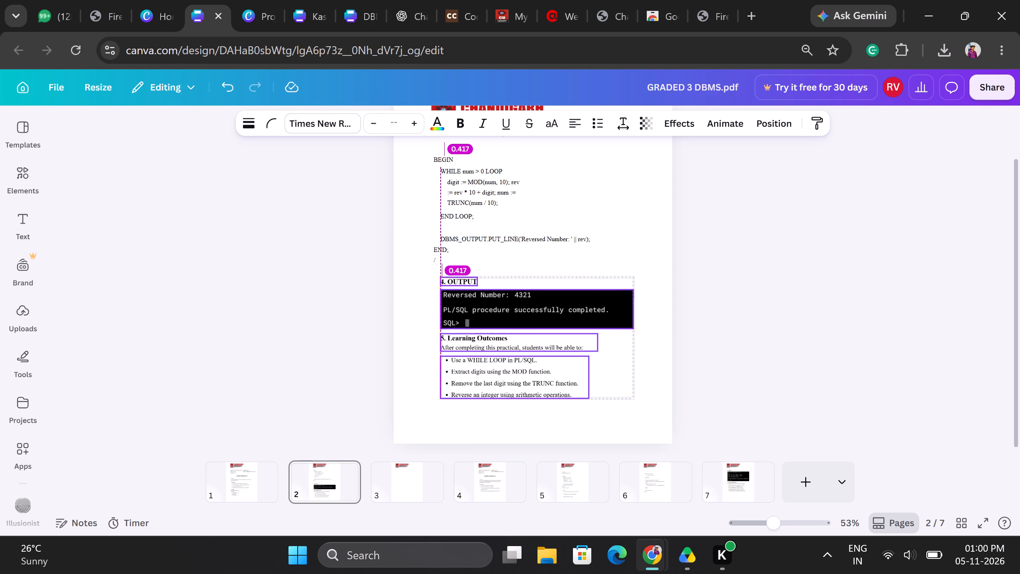
pyautogui.moveTo(510, 318); pyautogui.dragTo(496, 318)
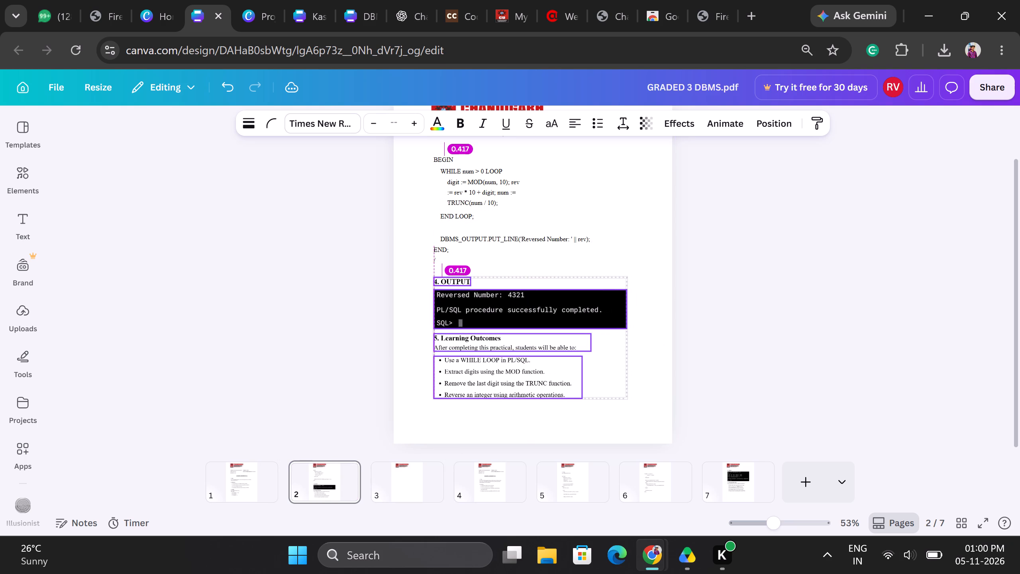
pyautogui.moveTo(496, 318); pyautogui.dragTo(496, 314)
pyautogui.click(767, 275)
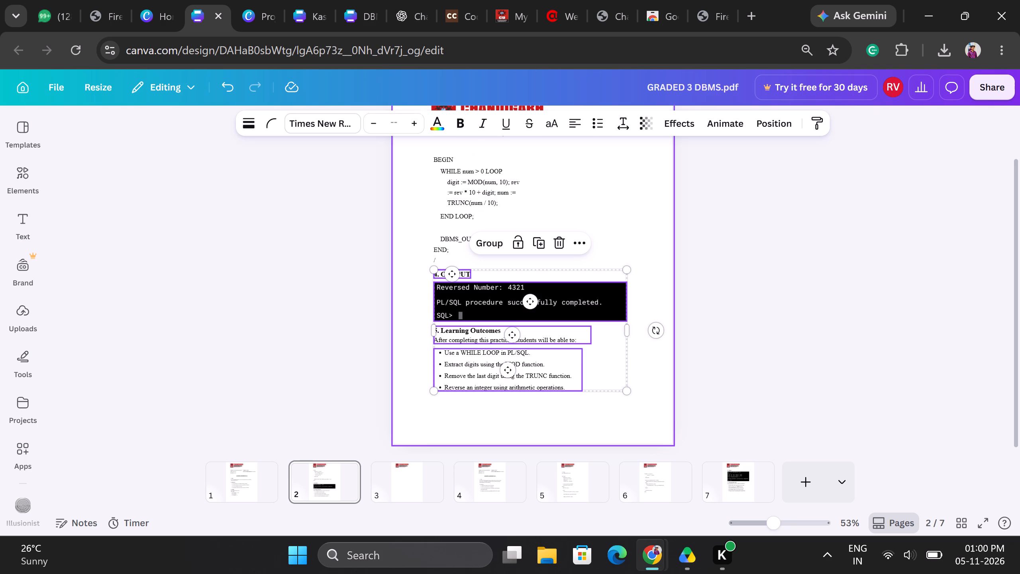
# Delete the emptied page 3 from the document.
pyautogui.click(239, 488)
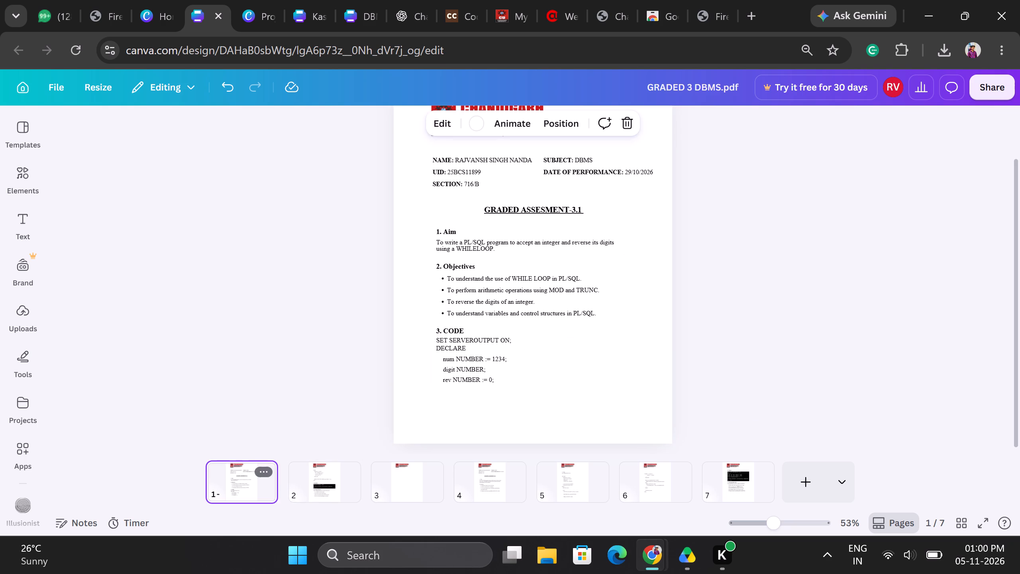
pyautogui.click(330, 494)
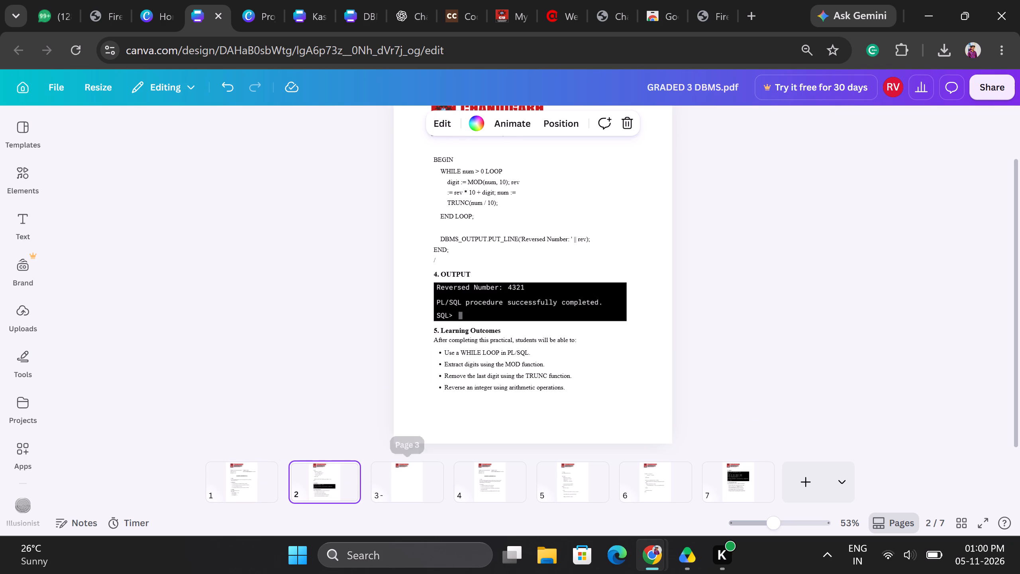
pyautogui.click(424, 485)
pyautogui.press('Delete')
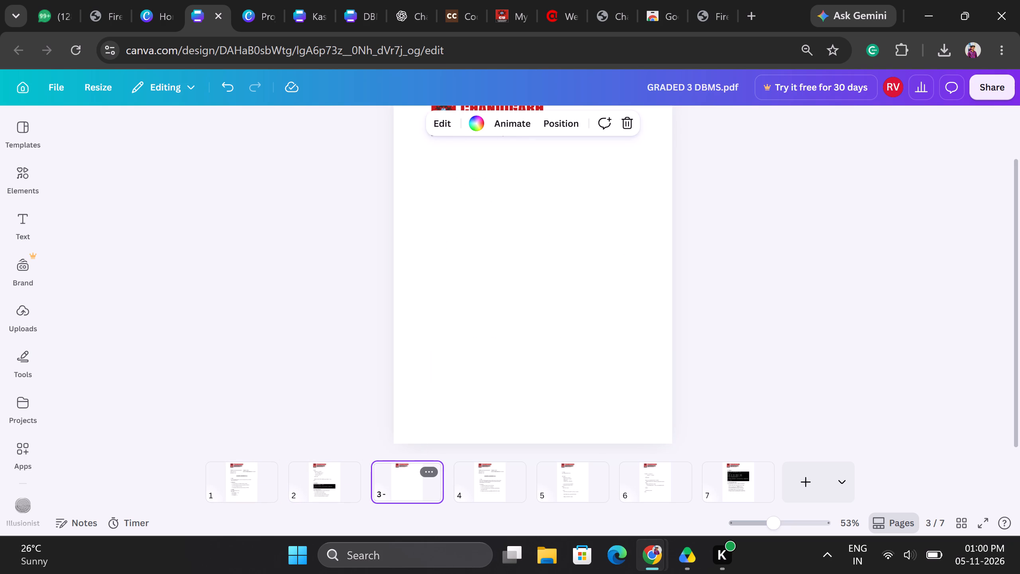
# Set the font size of the "4. OUTPUT" heading on page 2 to 15.
pyautogui.click(378, 491)
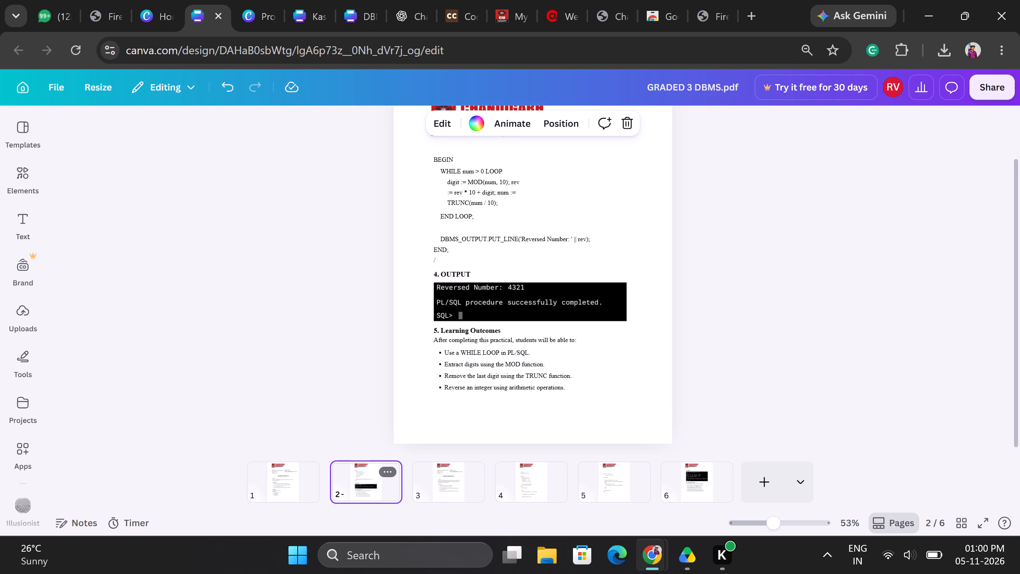
pyautogui.doubleClick(461, 271)
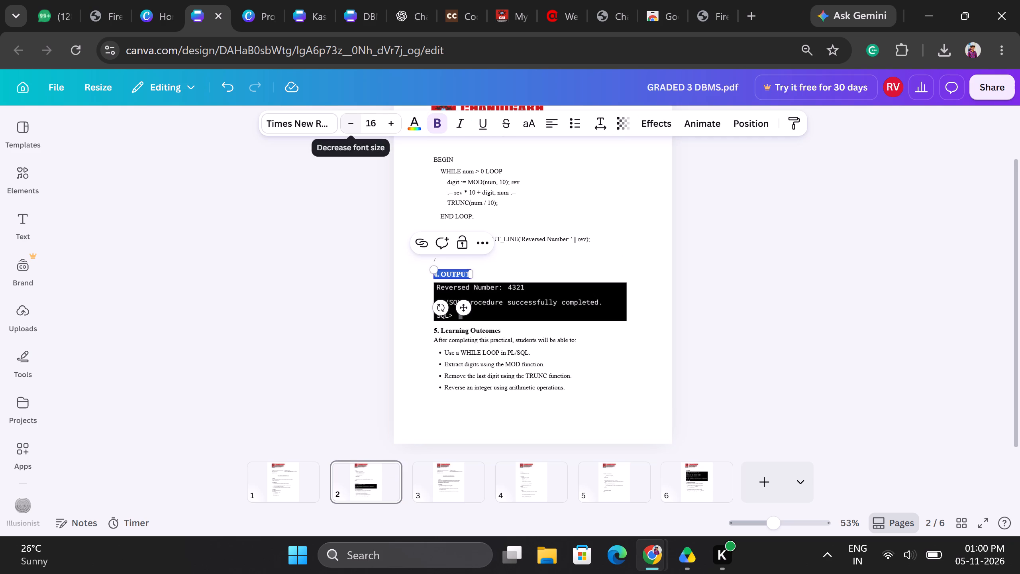
pyautogui.click(350, 122)
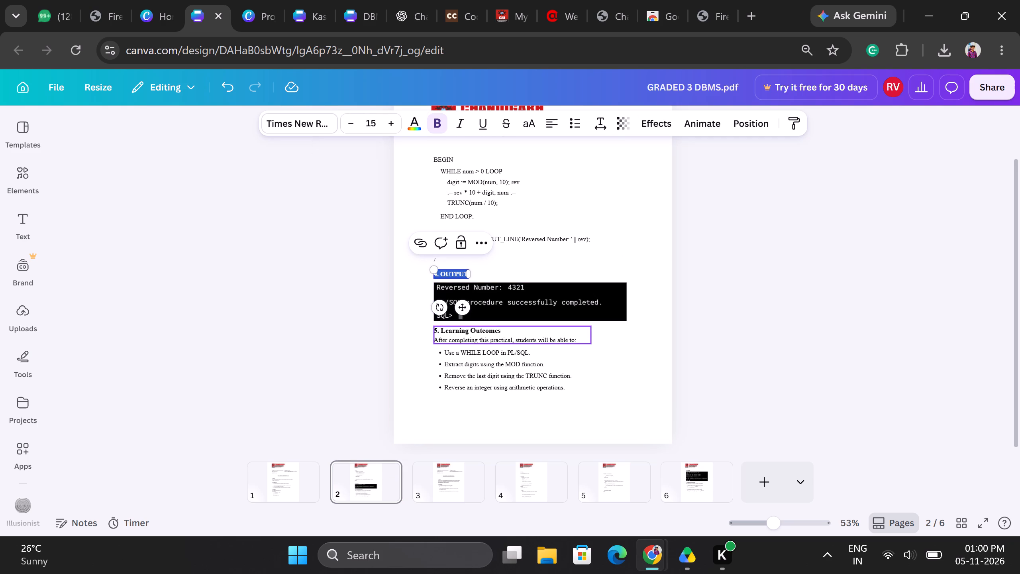
# Change the output heading on page 2 from all capitals to read "4. Output".
pyautogui.click(487, 330)
pyautogui.click(461, 273)
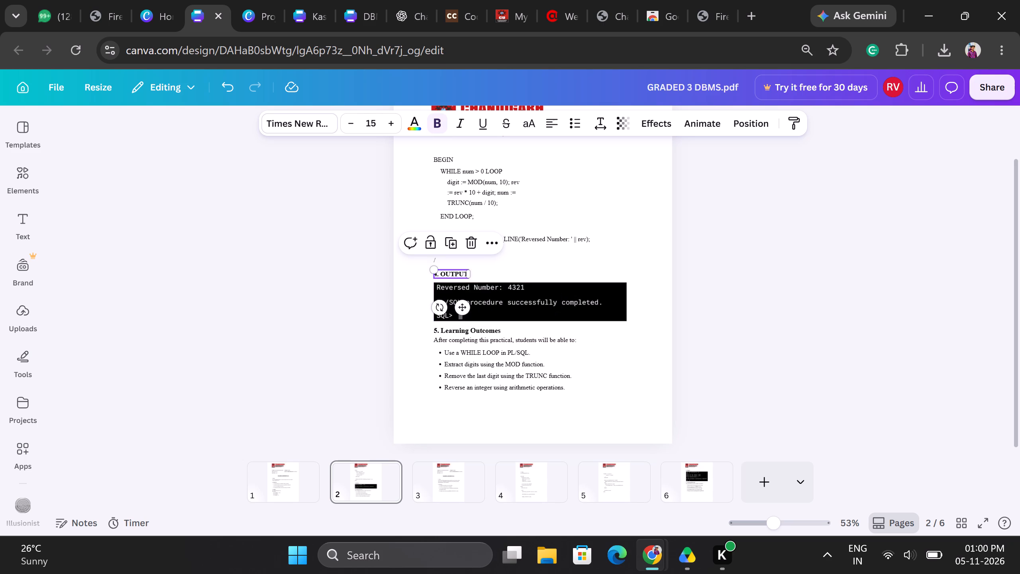
pyautogui.doubleClick(461, 273)
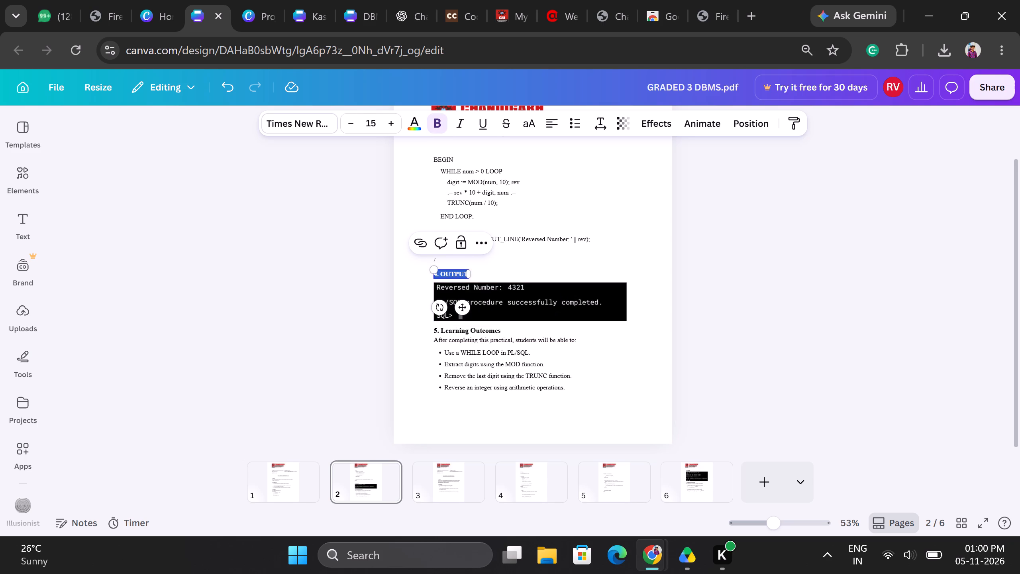
pyautogui.click(461, 273)
pyautogui.press('Right')
pyautogui.press('Right')
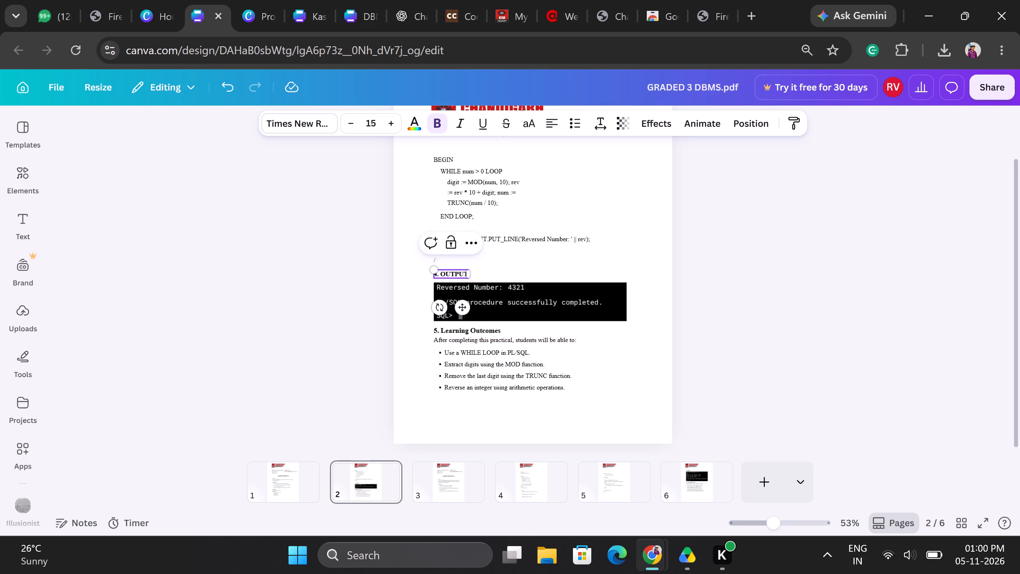
pyautogui.press('BackSpace')
pyautogui.press('BackSpace')
pyautogui.press('BackSpace')
pyautogui.press('BackSpace')
pyautogui.press('BackSpace')
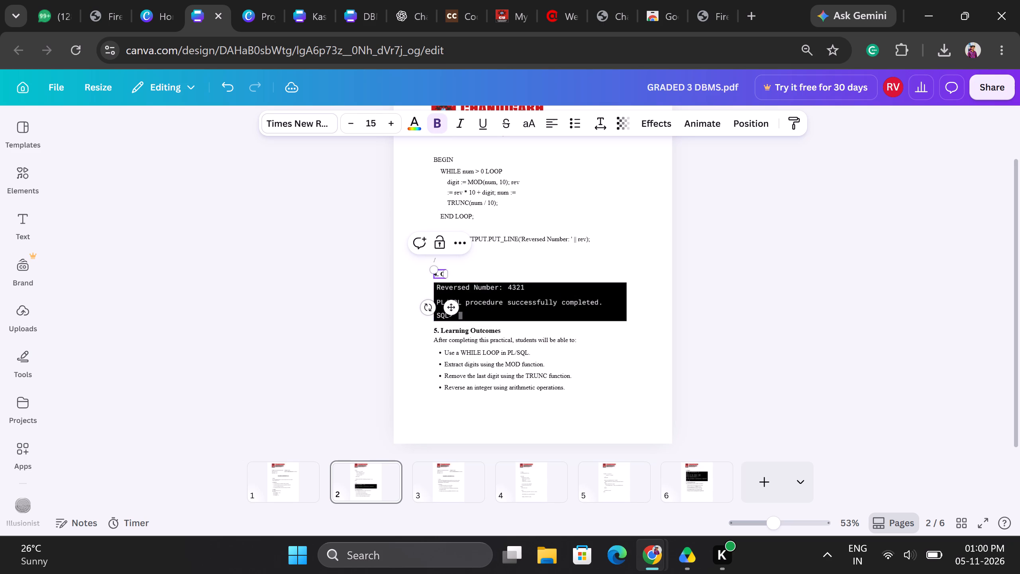
pyautogui.write('ou')
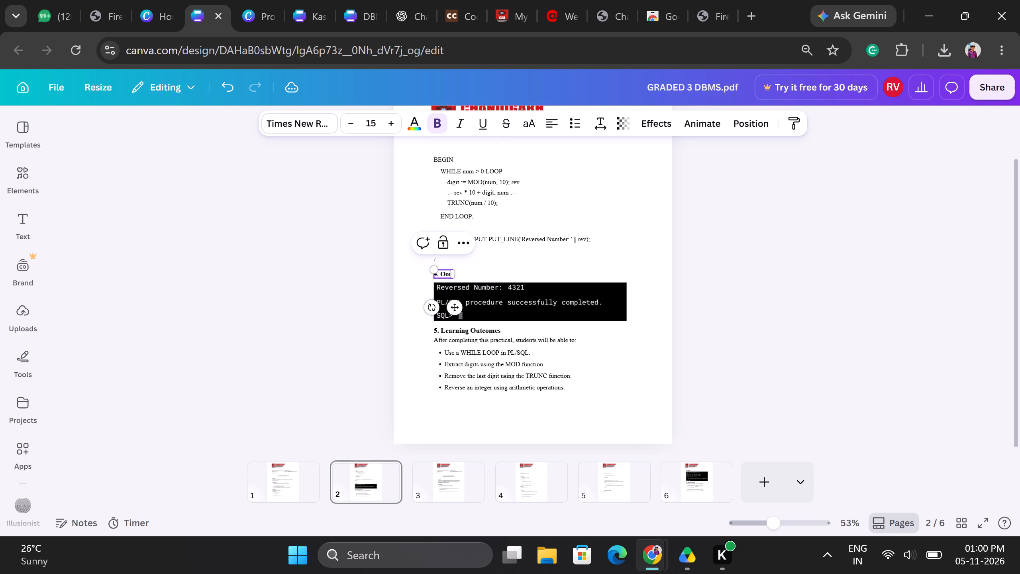
pyautogui.press('BackSpace')
pyautogui.press('BackSpace')
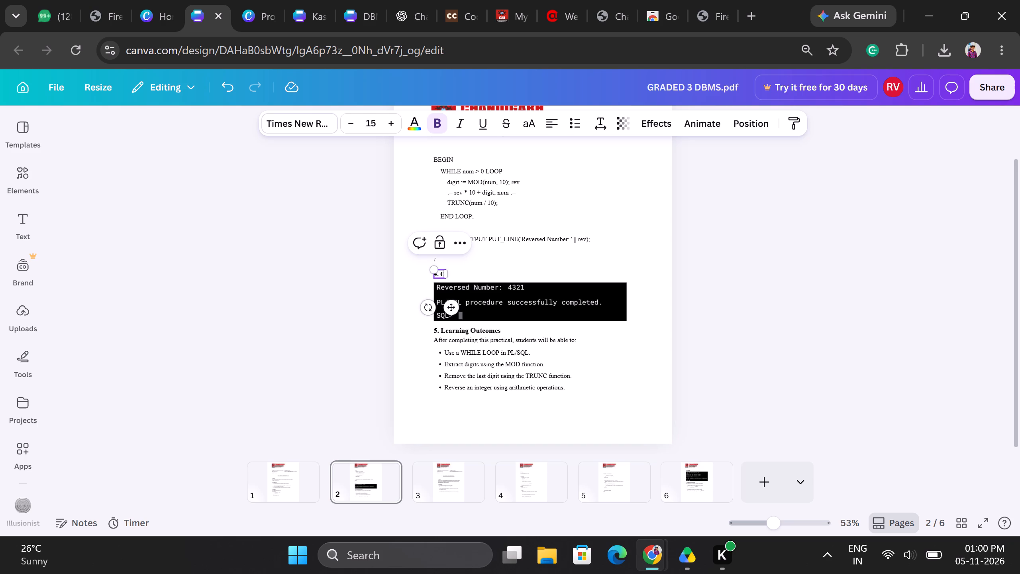
pyautogui.write('utput')
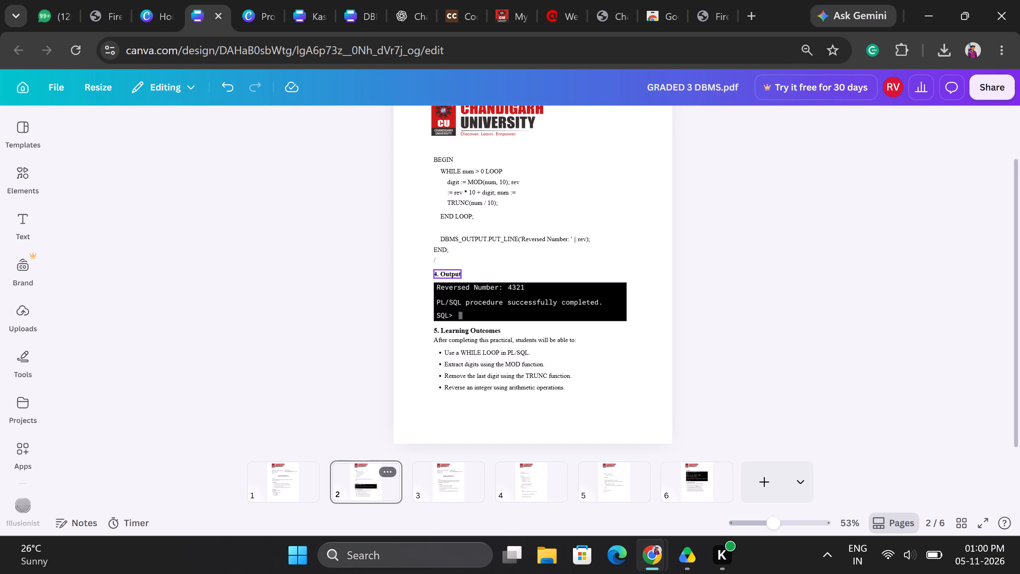
# Nudge the Output heading and the Learning Outcomes text box on page 2 slightly downward.
pyautogui.press('Down')
pyautogui.press('Down')
pyautogui.press('Down')
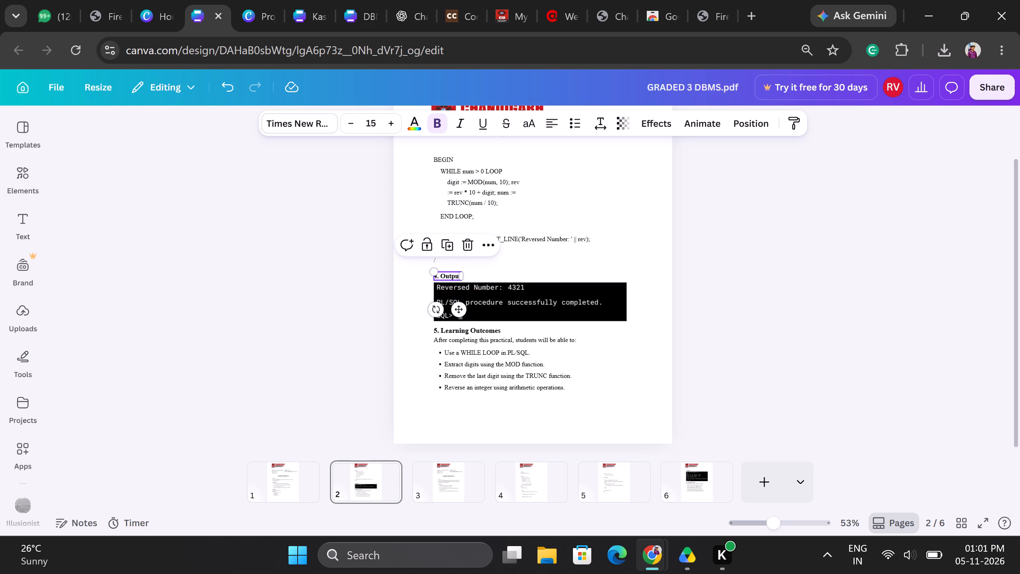
pyautogui.click(456, 328)
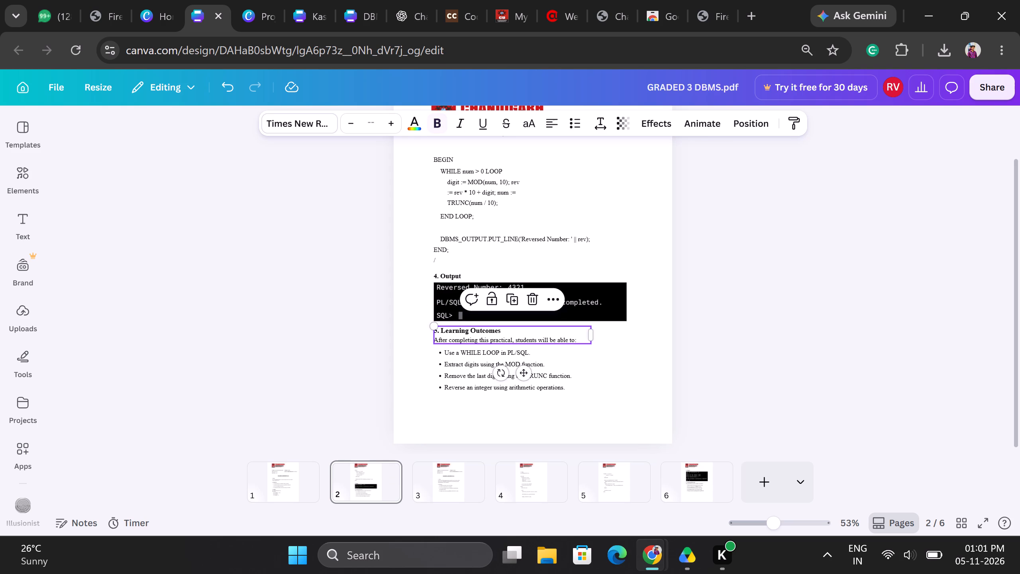
pyautogui.press('Down')
pyautogui.click(747, 293)
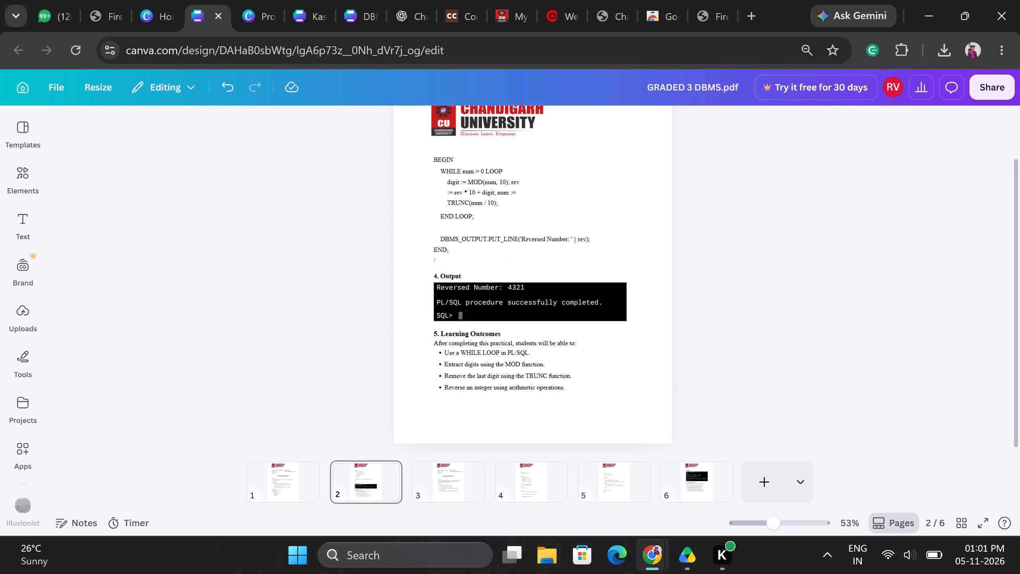
# Look through pages 3 to 5 to examine the layout of the Graded Assesment 3.2 aim, objectives and code.
pyautogui.scroll(1, 747, 293)
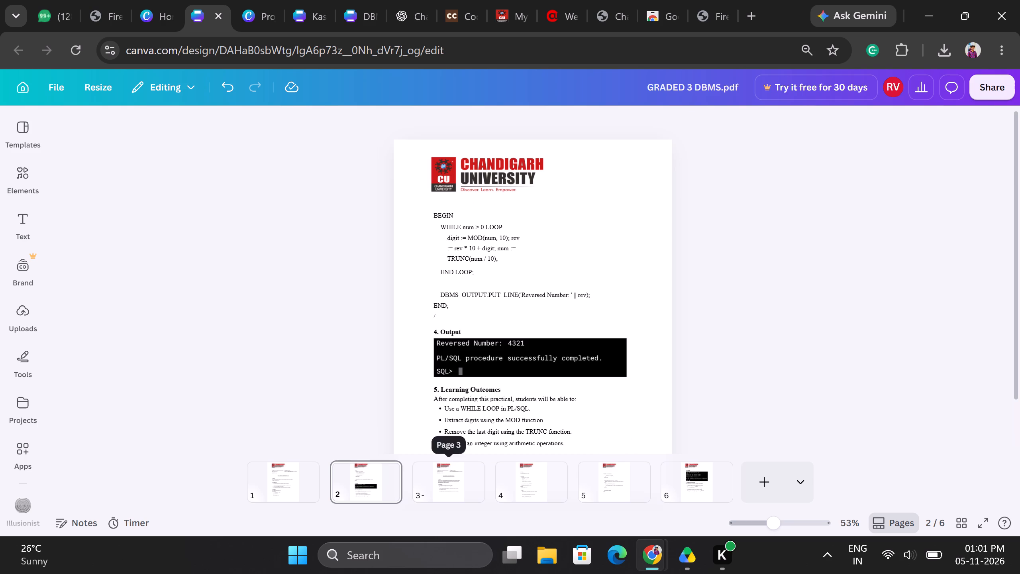
pyautogui.click(465, 478)
pyautogui.click(518, 479)
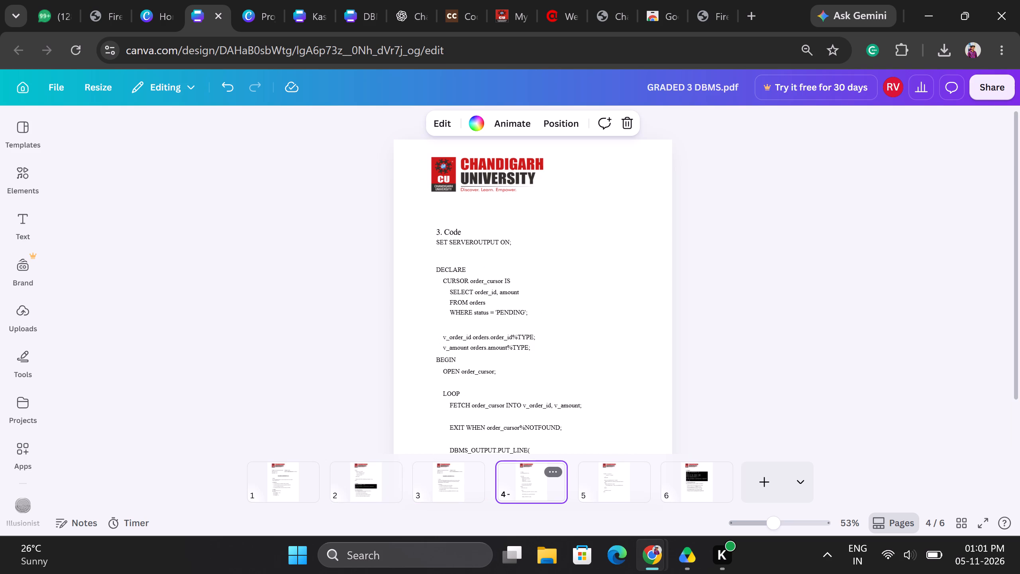
pyautogui.click(449, 491)
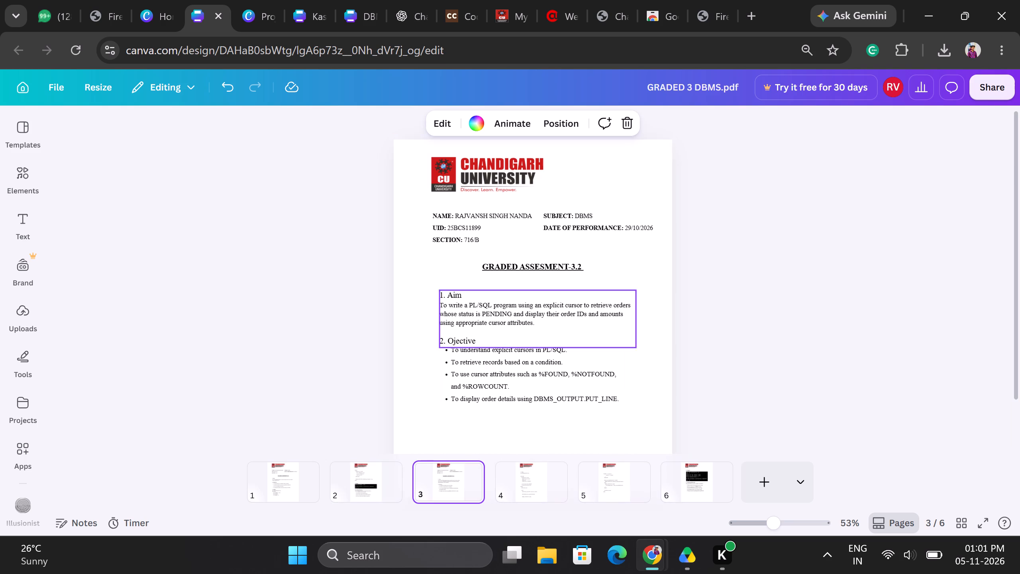
pyautogui.click(518, 478)
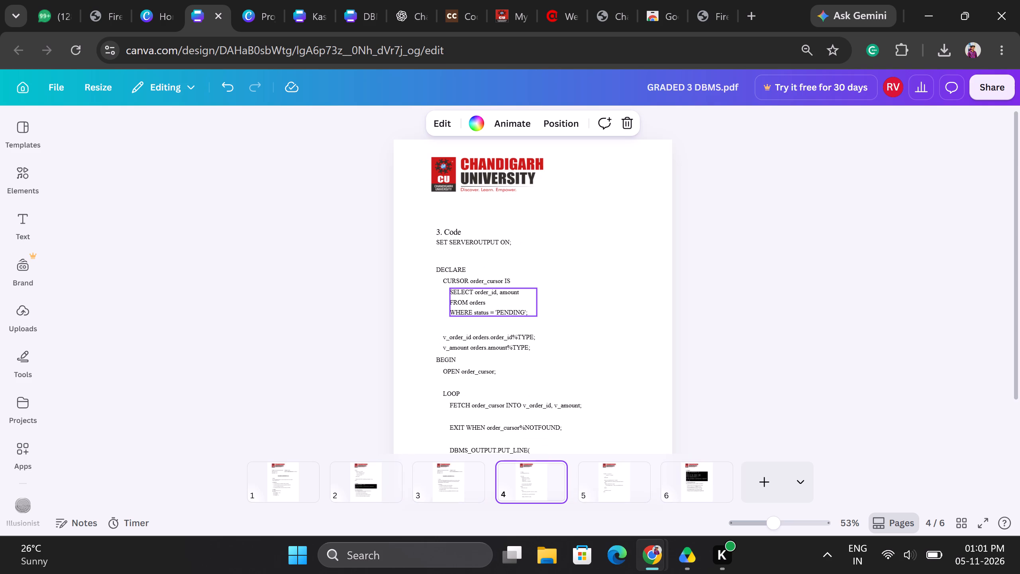
pyautogui.scroll(-2, 531, 311)
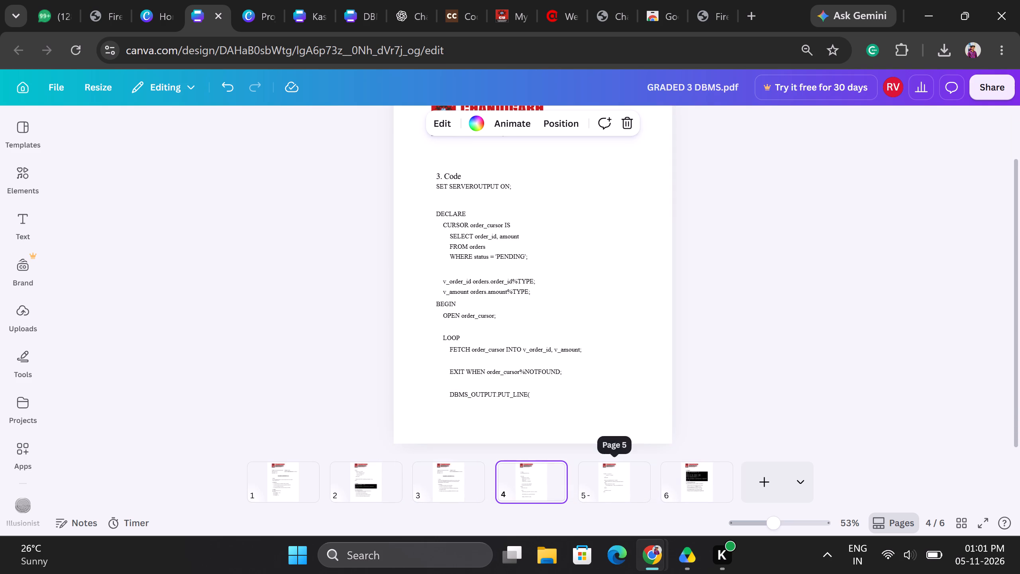
pyautogui.click(601, 486)
# Copy all the code text boxes on page 4, including the "3. Code" heading box.
pyautogui.click(498, 477)
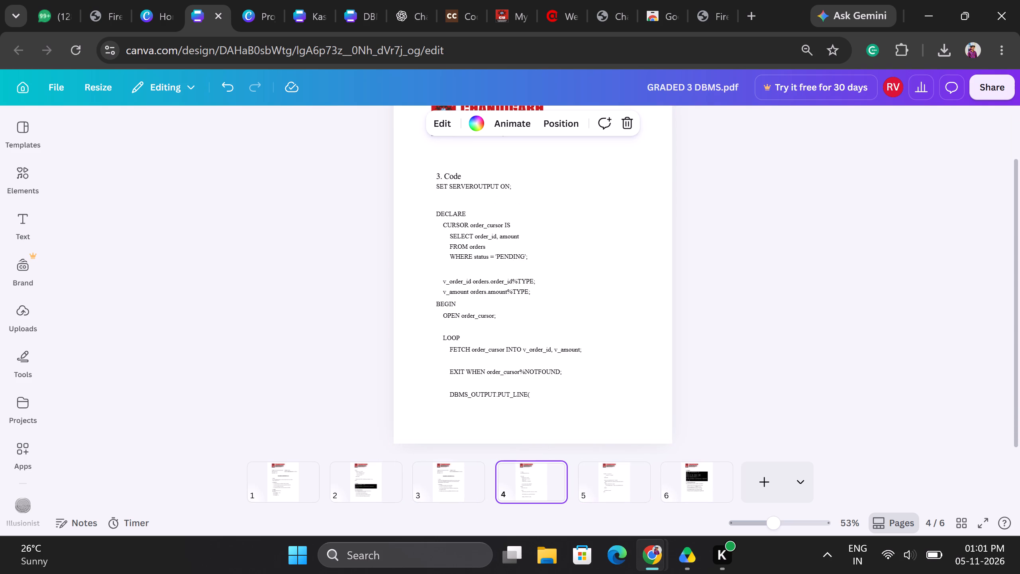
pyautogui.moveTo(707, 411); pyautogui.dragTo(432, 169)
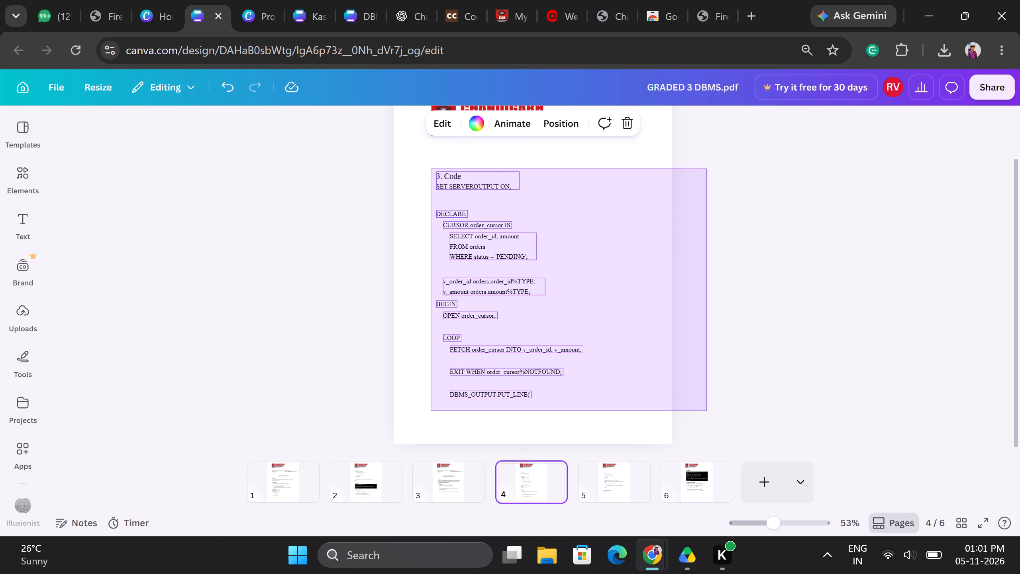
pyautogui.moveTo(432, 169); pyautogui.dragTo(436, 183)
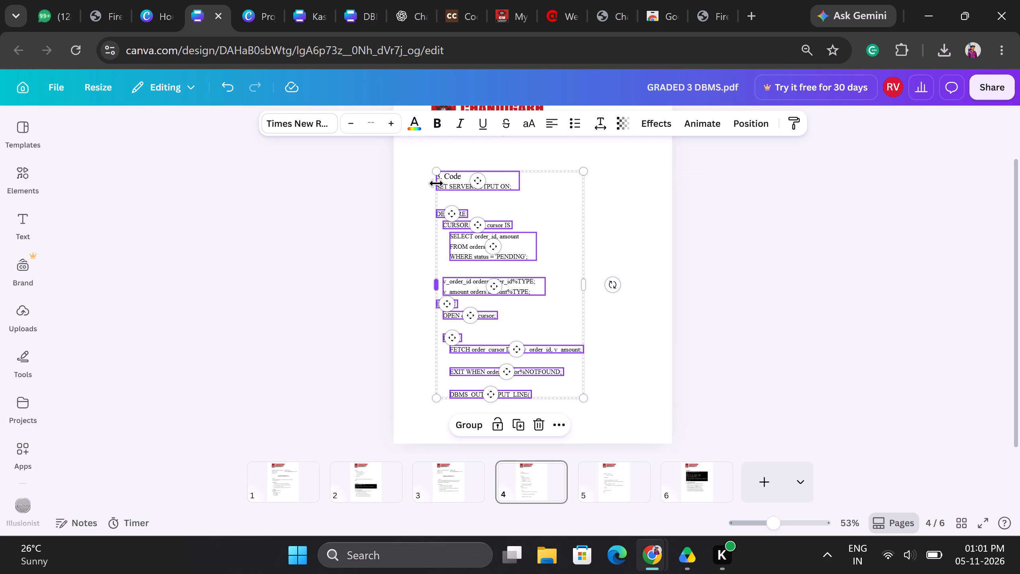
pyautogui.hotkey('ctrl', 'c')
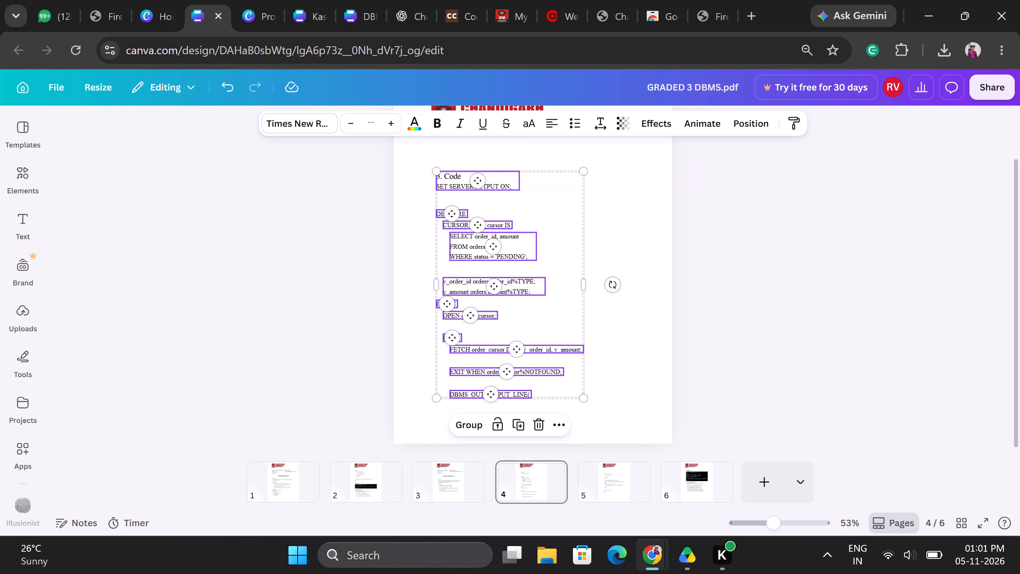
# Delete the code from page 4, from "SET SERVEROUTPUT ON;" through "DBMS_OUTPUT.PUT_LINE(", keeping only the "3. Code" heading.
pyautogui.click(464, 177)
pyautogui.tripleClick(457, 183)
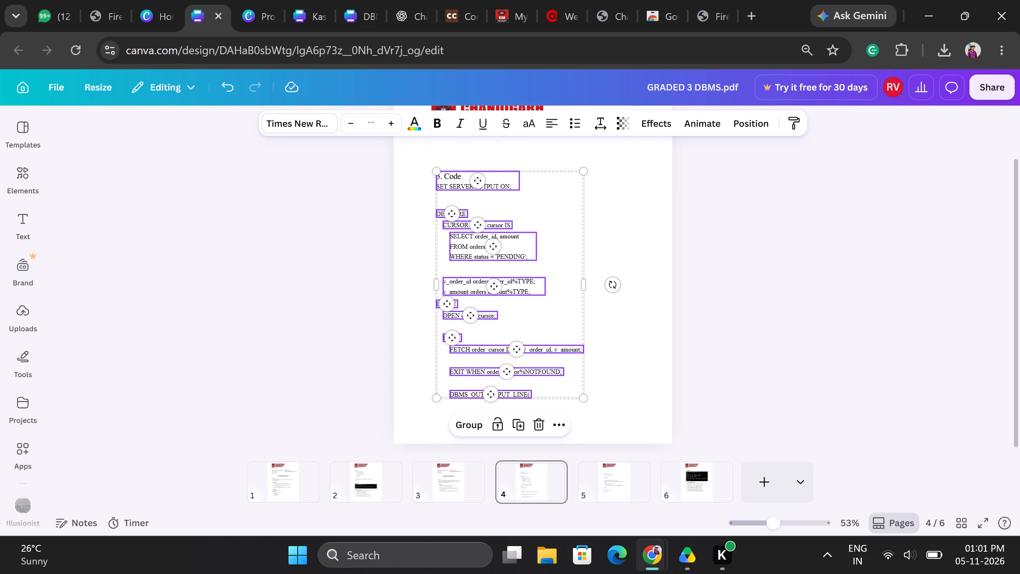
pyautogui.click(457, 184)
pyautogui.press('BackSpace')
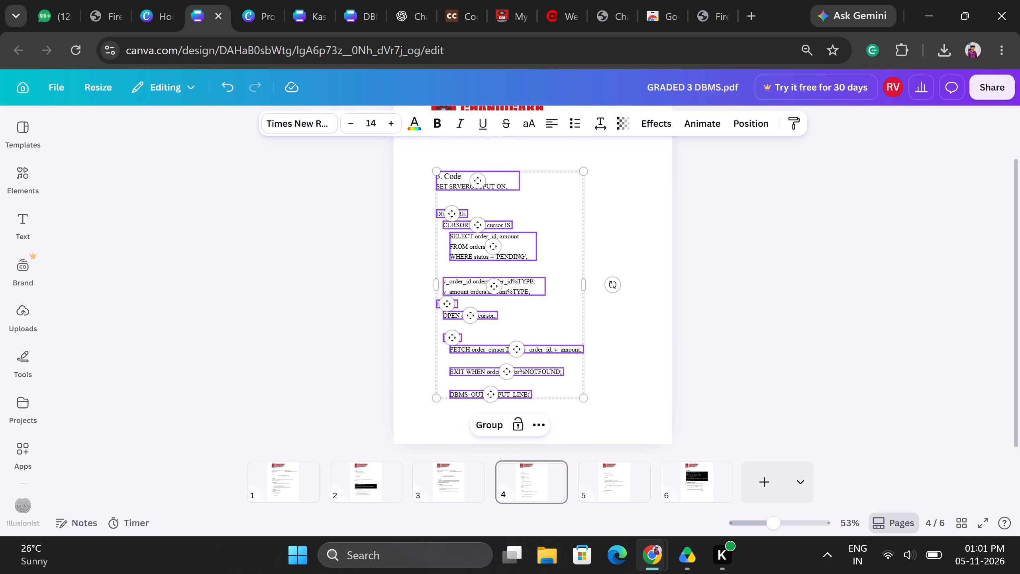
pyautogui.doubleClick(456, 185)
pyautogui.doubleClick(456, 185)
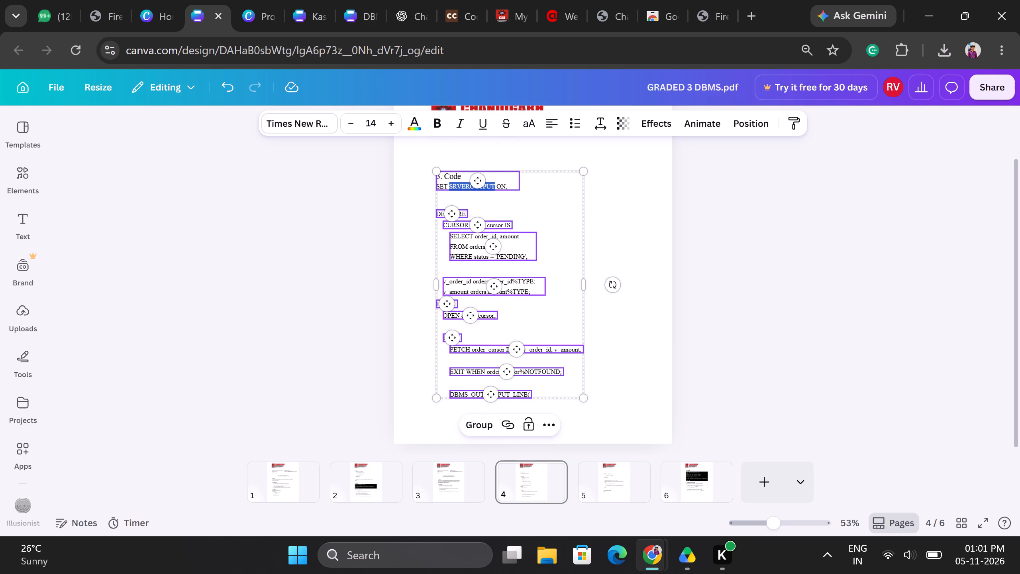
pyautogui.tripleClick(456, 185)
pyautogui.press('BackSpace')
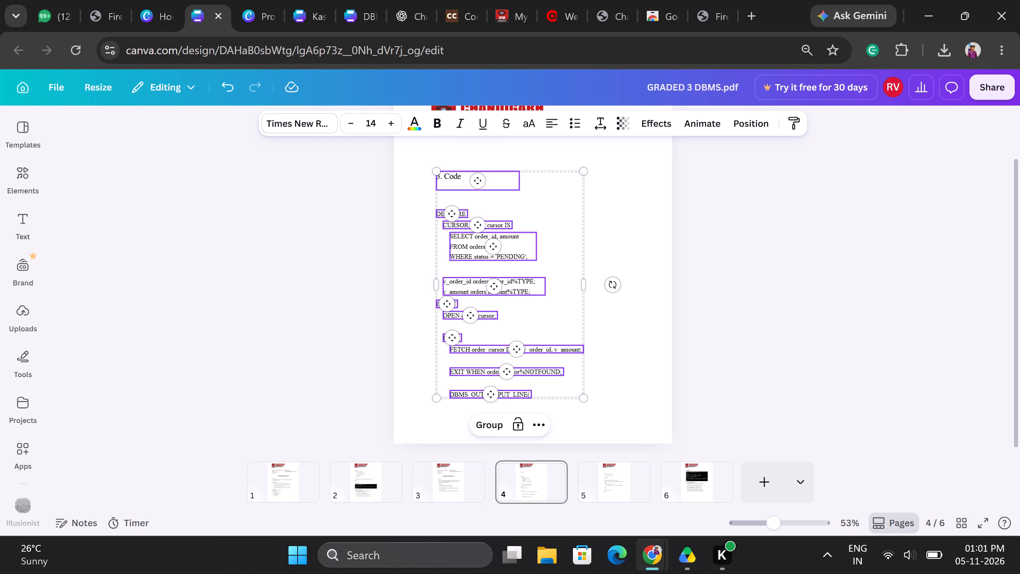
pyautogui.click(716, 255)
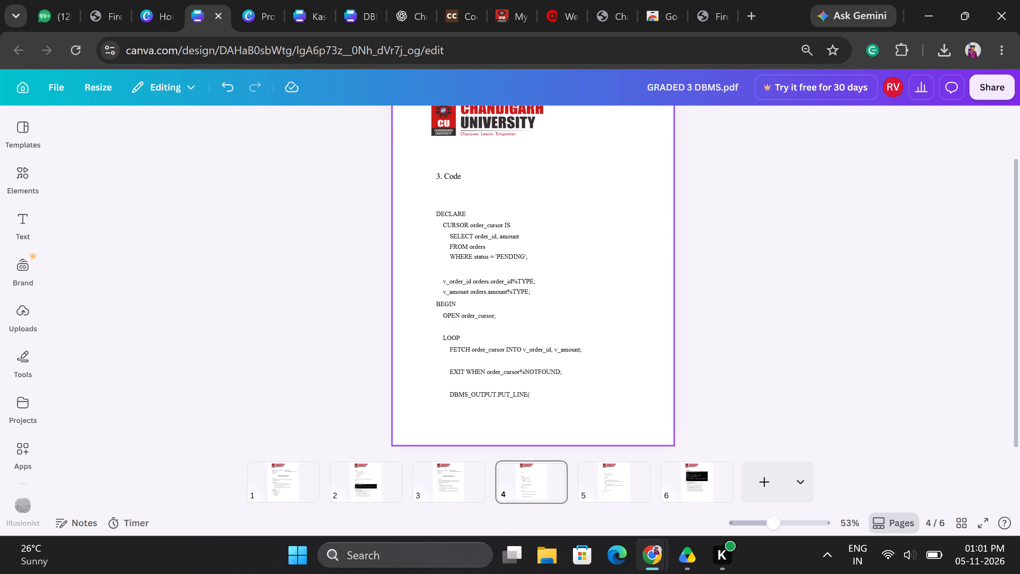
pyautogui.moveTo(420, 211); pyautogui.dragTo(526, 406)
pyautogui.press('BackSpace')
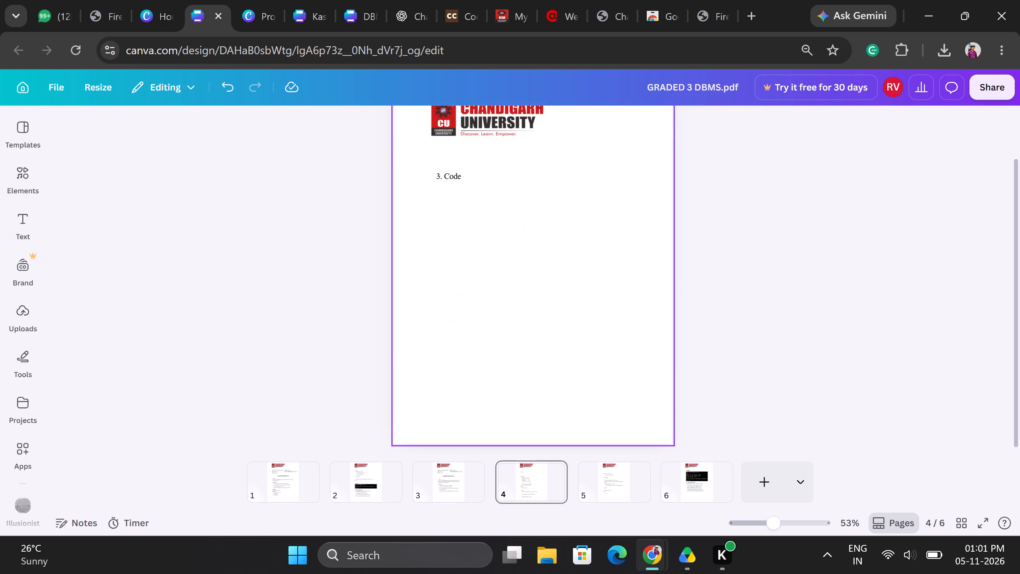
# Paste the copied code into the "3. Code" text box, separated from the heading by a blank line.
pyautogui.doubleClick(466, 181)
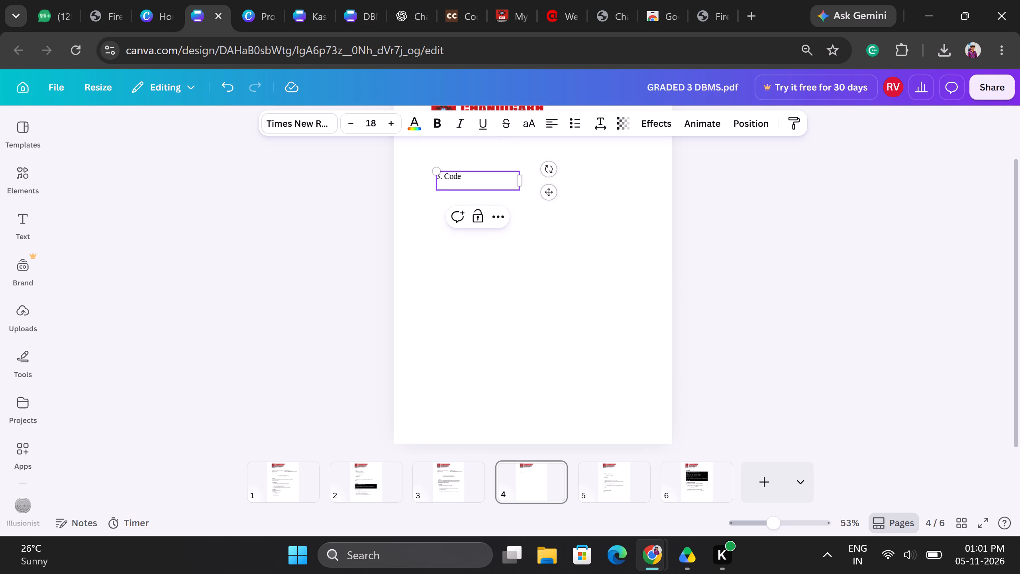
pyautogui.press('Return')
pyautogui.press('Return')
pyautogui.hotkey('ctrl', 'v')
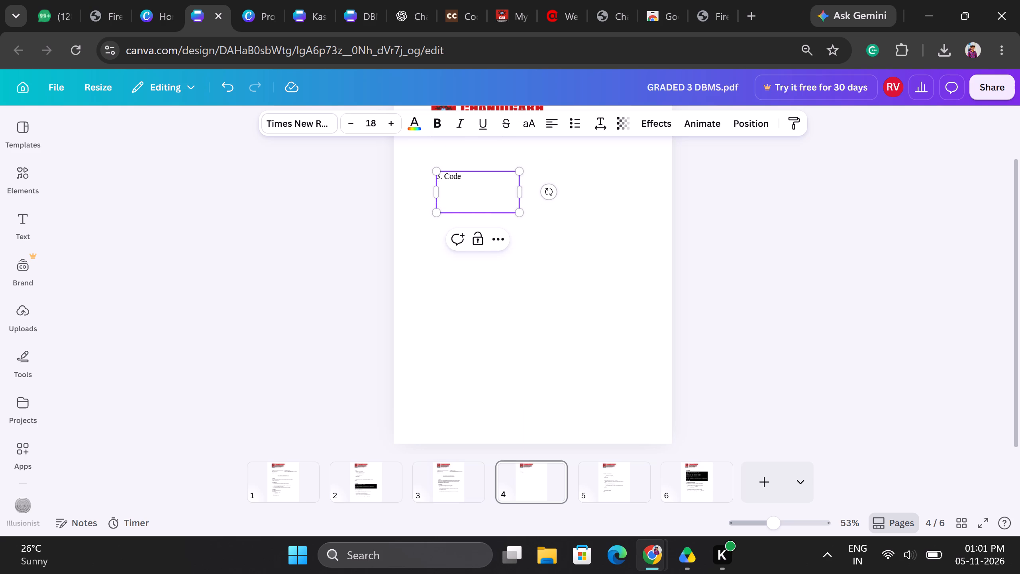
# Remove the duplicate "3. Code" line from the pasted code, leaving one blank line below the heading.
pyautogui.click(474, 202)
pyautogui.press('BackSpace')
pyautogui.press('BackSpace')
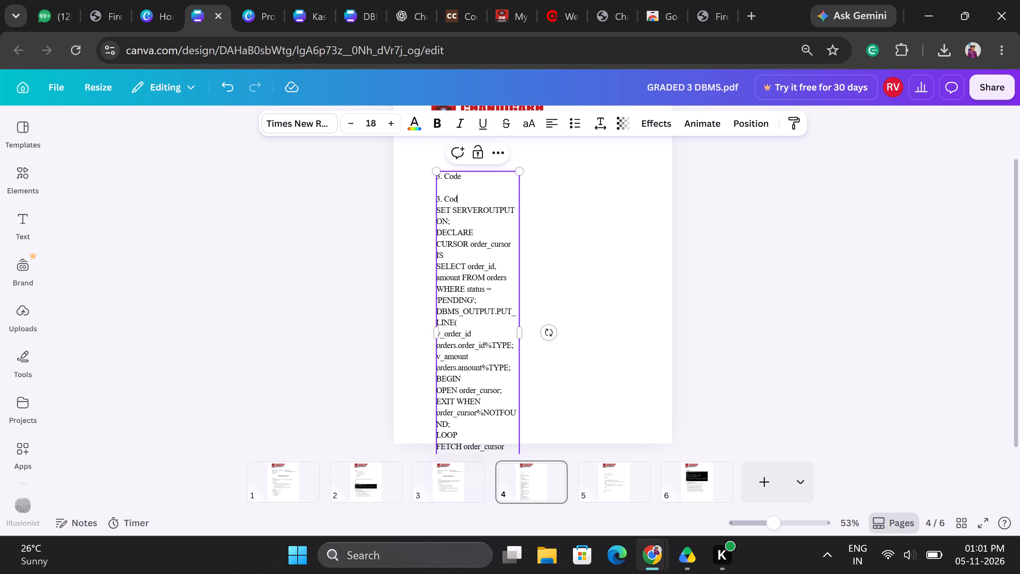
pyautogui.press('BackSpace')
pyautogui.press('BackSpace')
pyautogui.press('BackSpace')
pyautogui.press('BackSpace')
pyautogui.press('BackSpace')
pyautogui.press('BackSpace')
pyautogui.press('Down')
pyautogui.press('BackSpace')
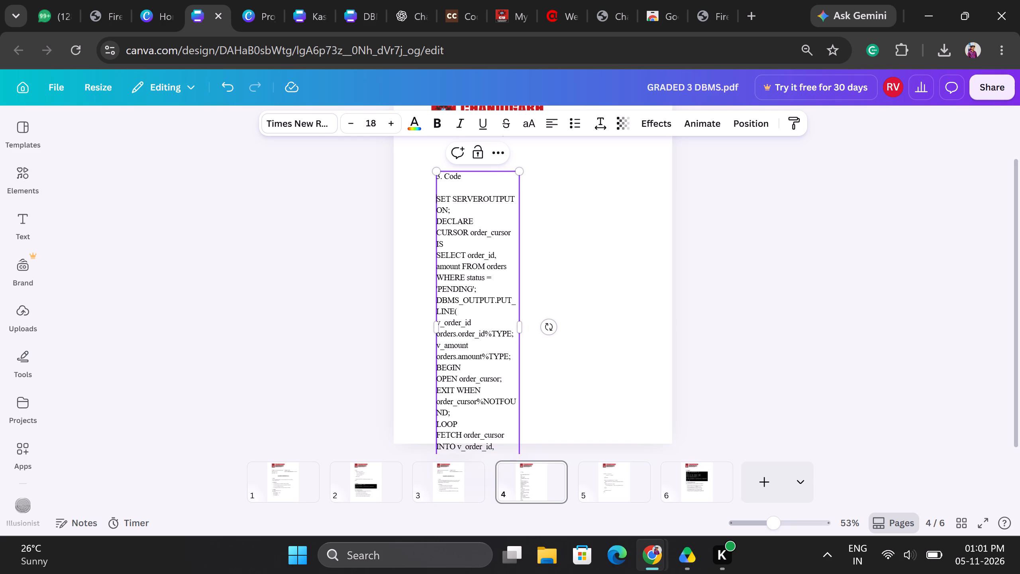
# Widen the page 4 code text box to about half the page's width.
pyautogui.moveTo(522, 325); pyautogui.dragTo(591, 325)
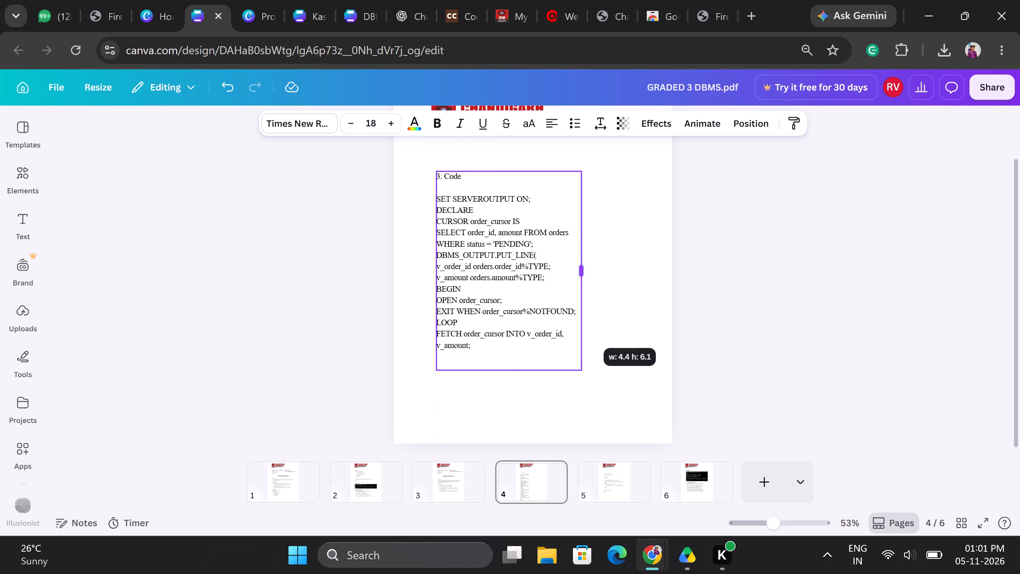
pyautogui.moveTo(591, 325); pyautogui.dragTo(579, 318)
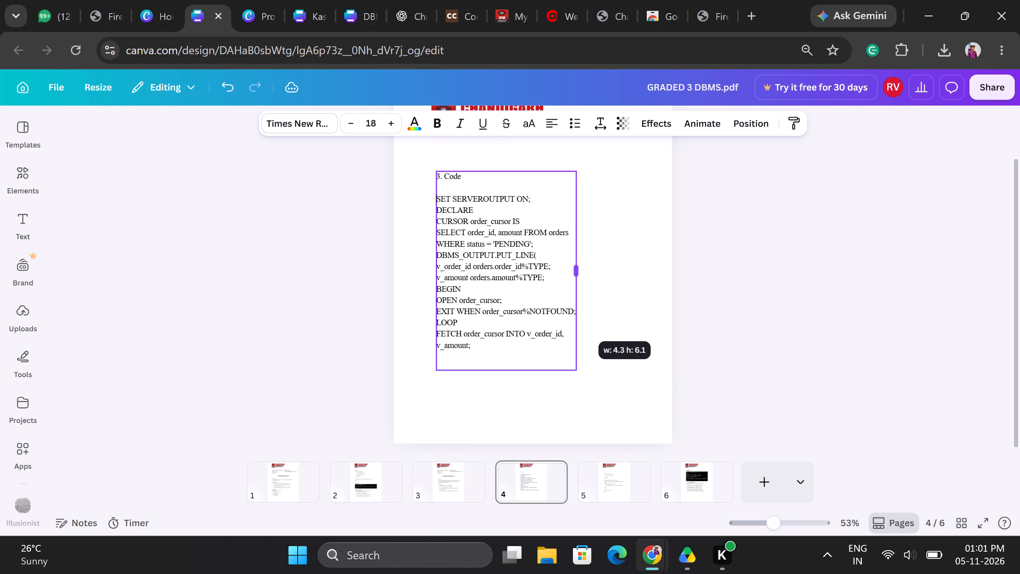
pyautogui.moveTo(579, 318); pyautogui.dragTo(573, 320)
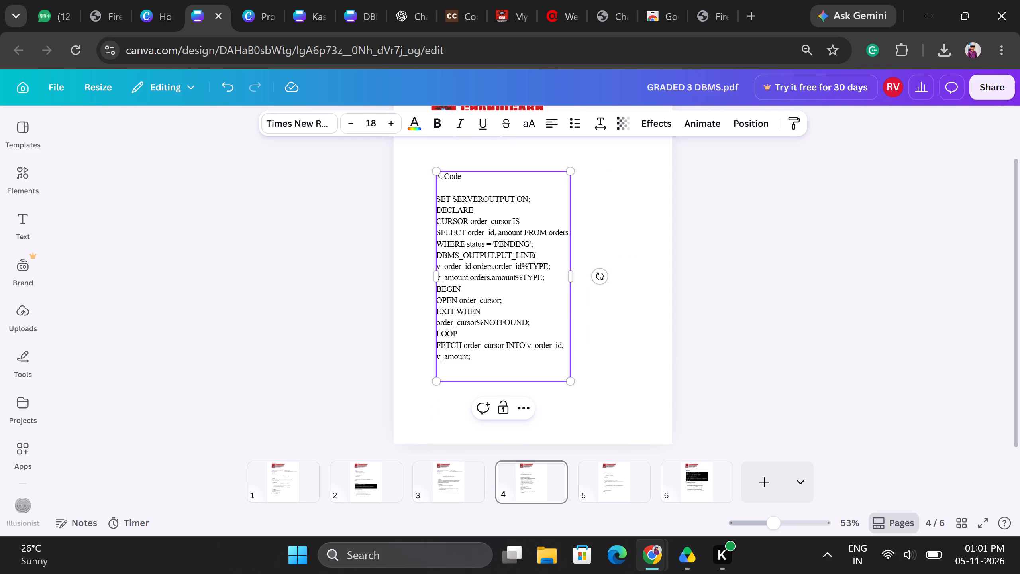
# Reduce the code from "SET SERVEROUTPUT ON;" through "v_amount;" to font size 14, leaving the heading as it is.
pyautogui.moveTo(481, 358); pyautogui.dragTo(443, 208)
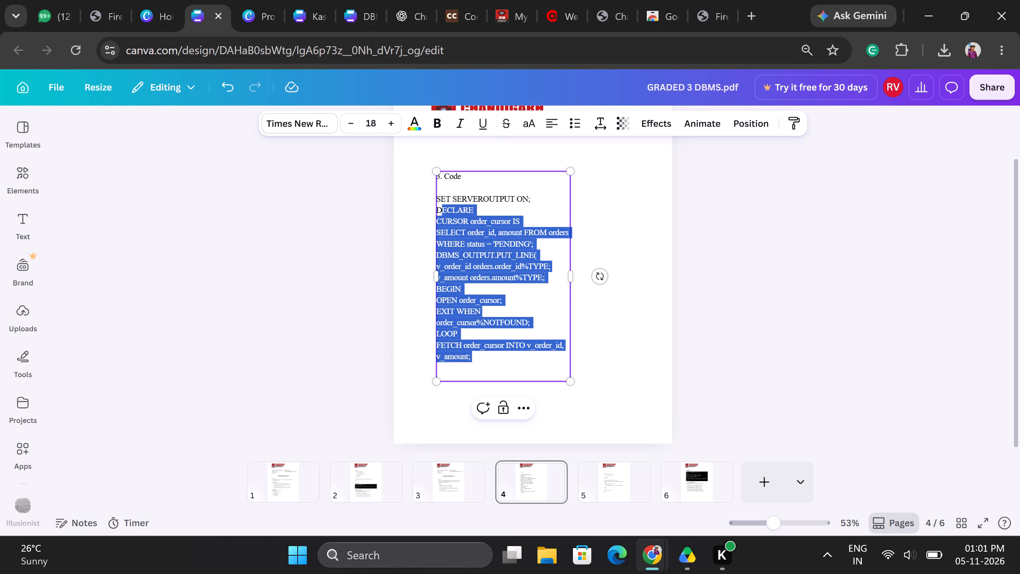
pyautogui.moveTo(443, 208); pyautogui.dragTo(437, 201)
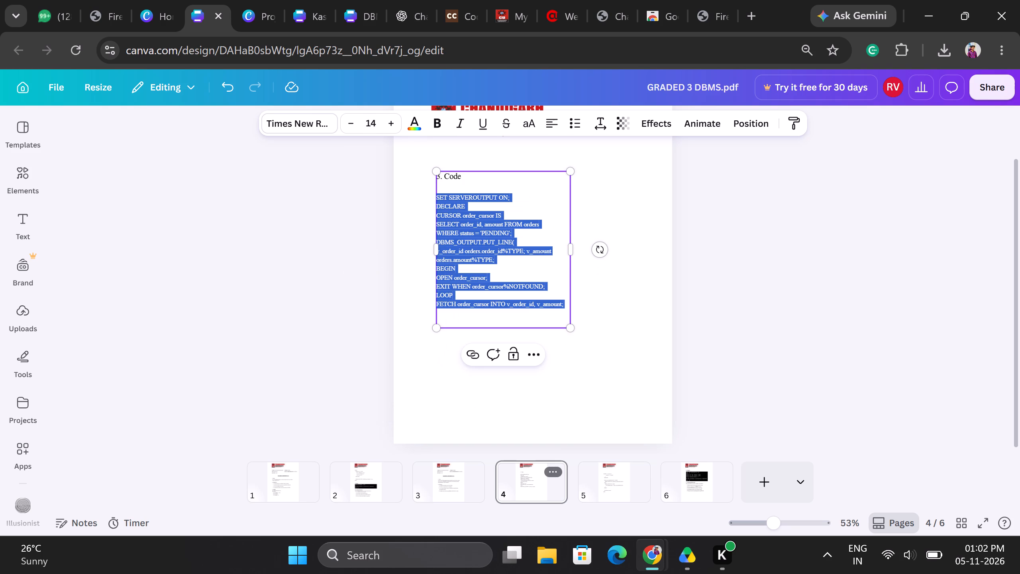
# Insert blank lines after "DECLARE", "amount FROM orders", "DBMS_OUTPUT.PUT_LINE(", "orders.amount%TYPE;" and "OPEN order_cursor;" in the page 4 code.
pyautogui.doubleClick(504, 205)
pyautogui.press('Return')
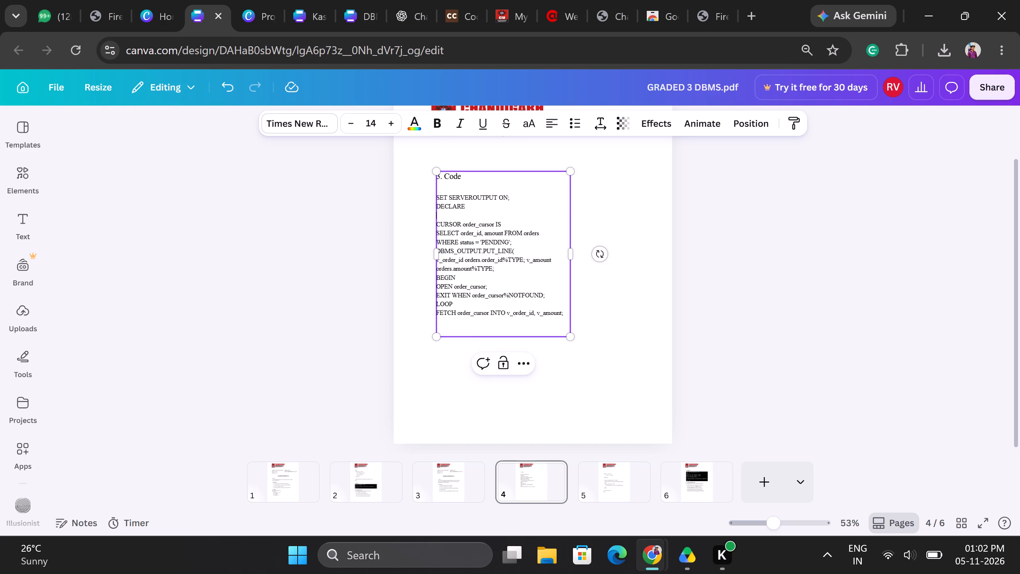
pyautogui.click(555, 234)
pyautogui.press('Return')
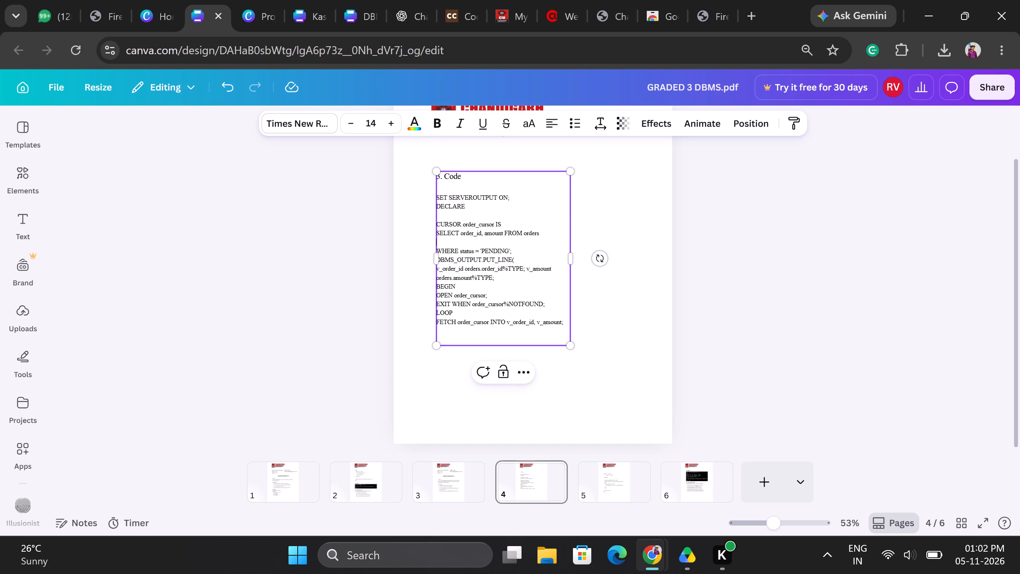
pyautogui.click(526, 262)
pyautogui.press('Return')
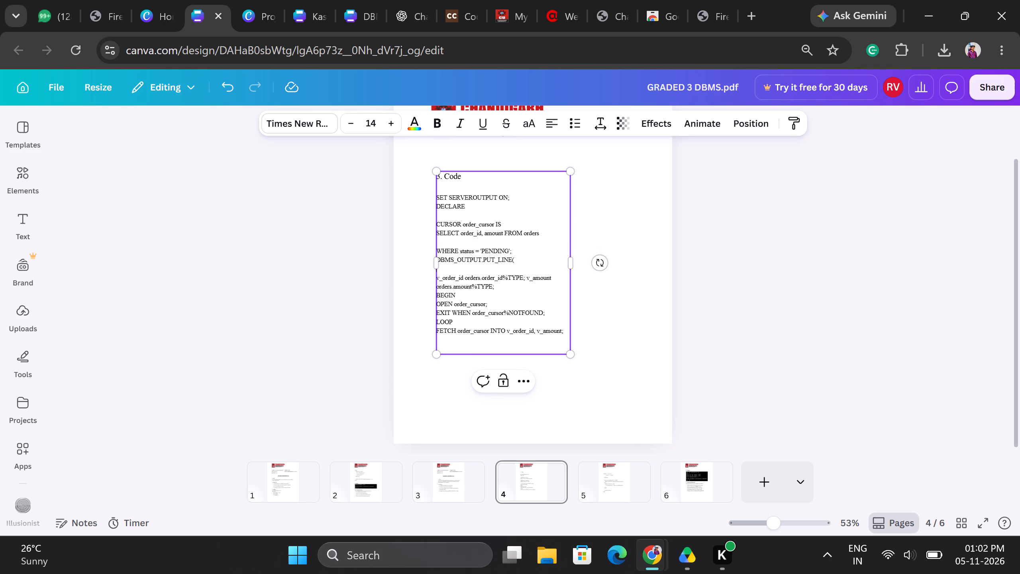
pyautogui.click(503, 289)
pyautogui.press('Return')
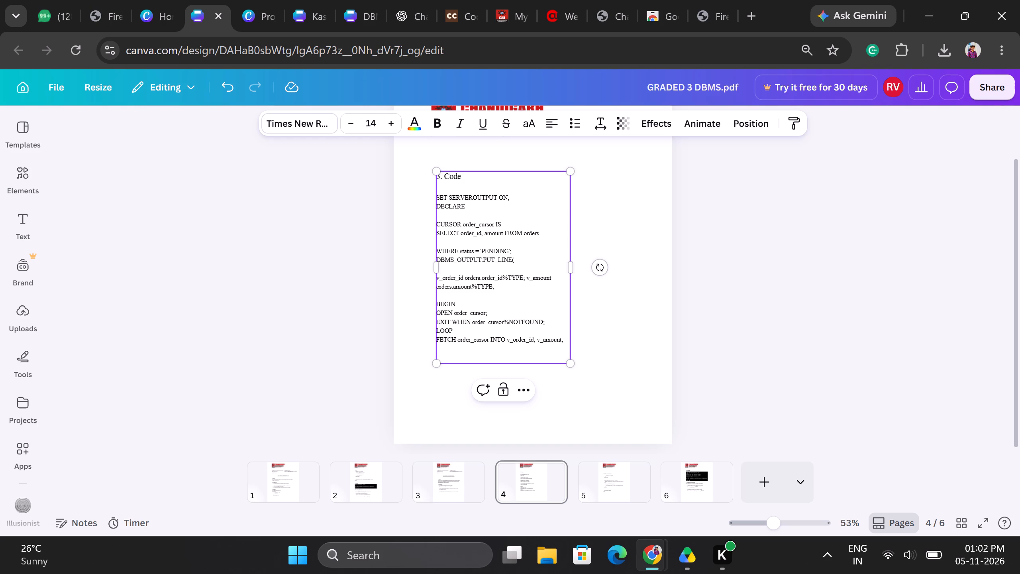
pyautogui.click(492, 316)
pyautogui.press('Return')
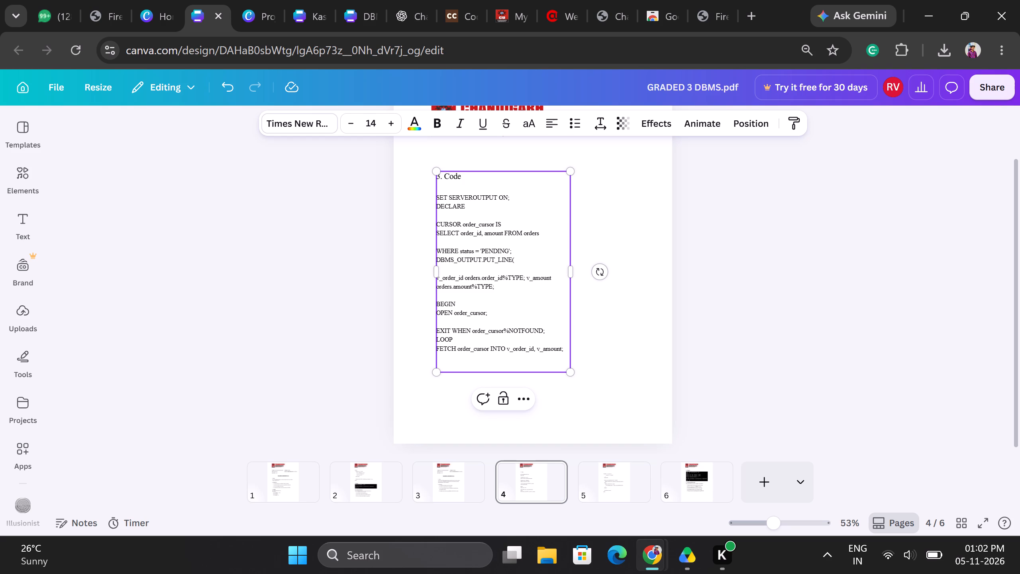
pyautogui.click(478, 341)
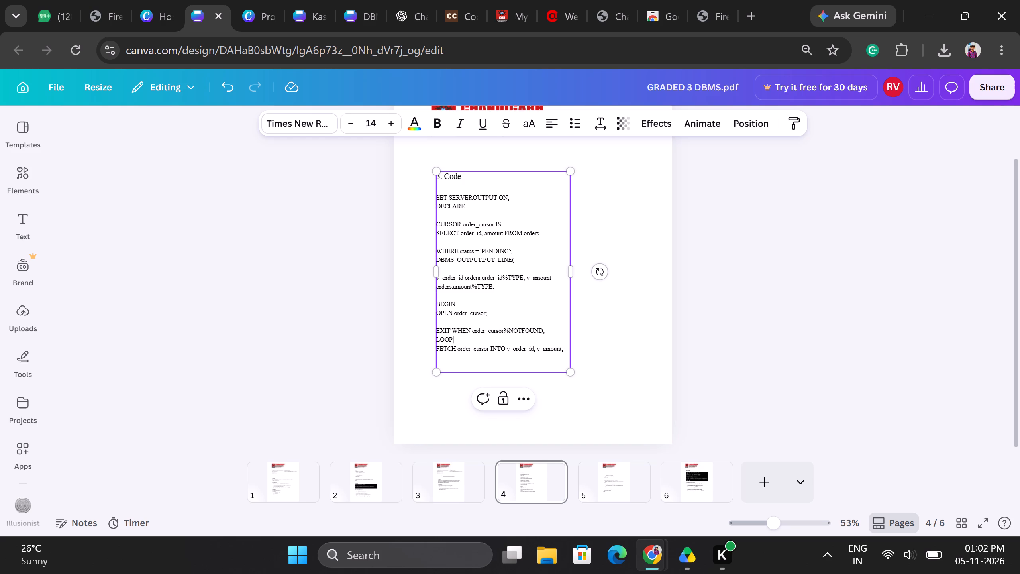
pyautogui.click(732, 328)
# Widen the page 4 code text box to about 6 so the variable declarations fit on one line.
pyautogui.click(526, 290)
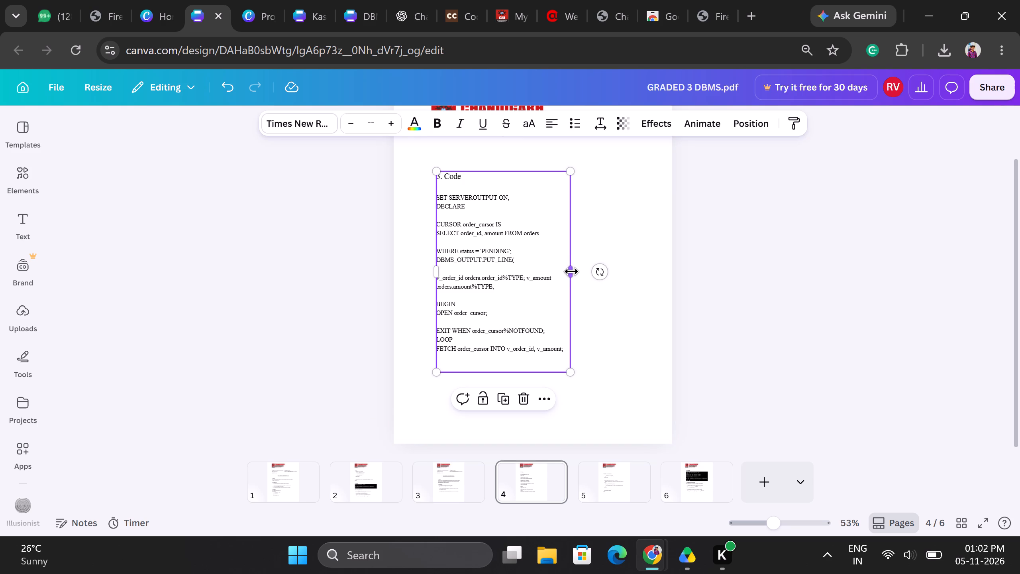
pyautogui.moveTo(571, 271); pyautogui.dragTo(627, 272)
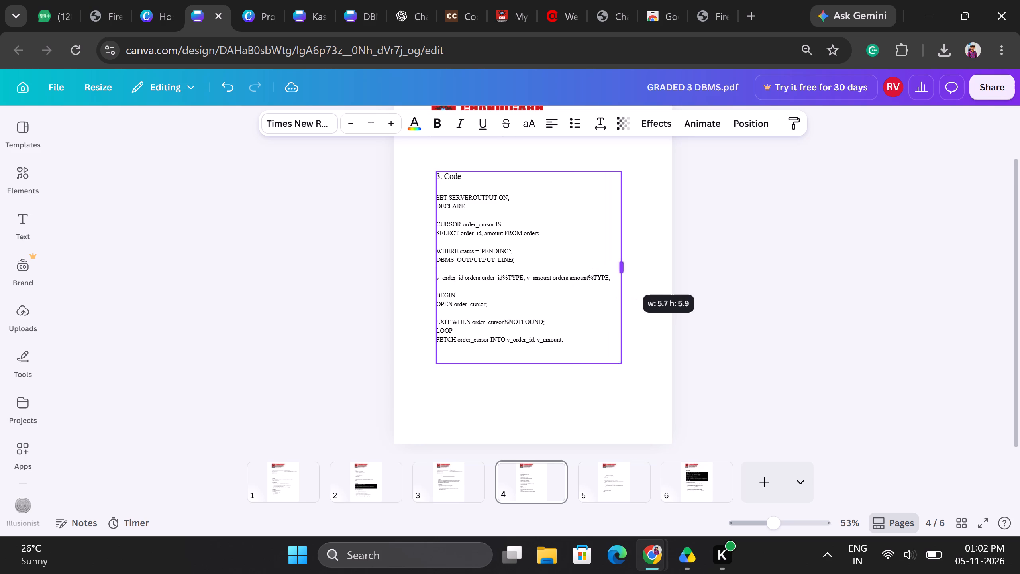
pyautogui.moveTo(627, 272); pyautogui.dragTo(634, 273)
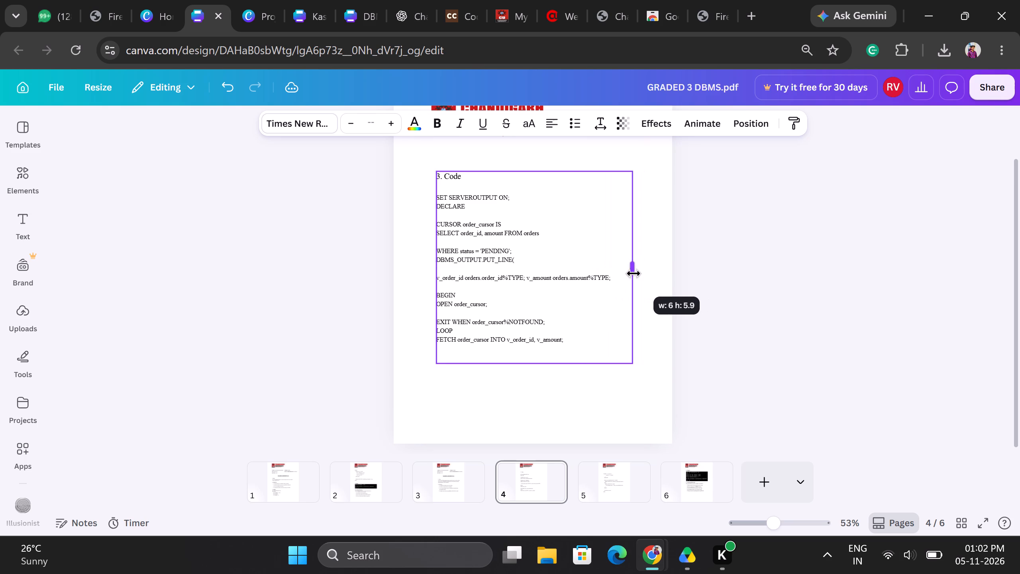
pyautogui.click(979, 309)
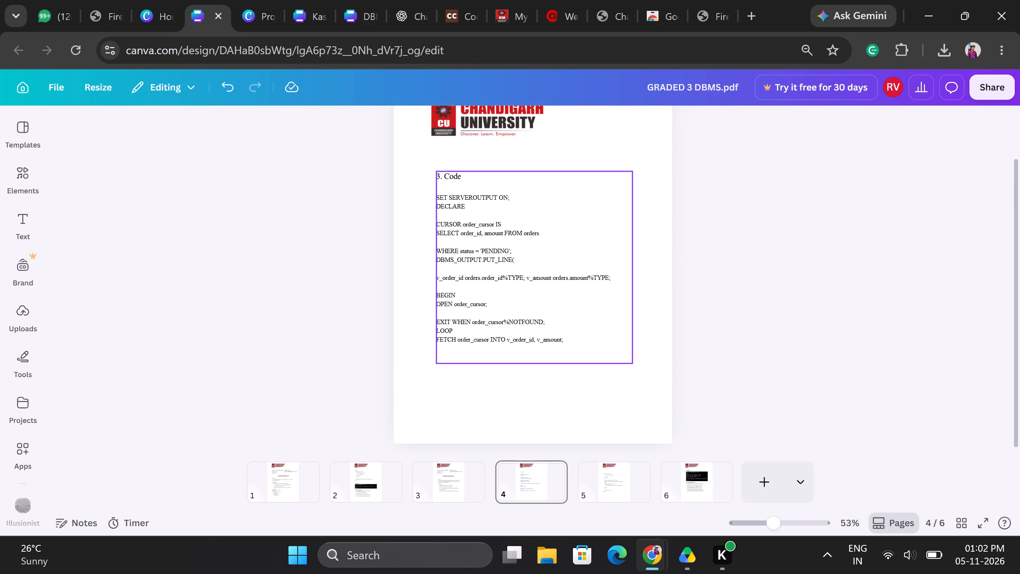
# Nudge the page 4 code text box up and slightly left, so it sits just below the university logo.
pyautogui.click(510, 245)
pyautogui.press('Up')
pyautogui.press('Up')
pyautogui.press('Up')
pyautogui.press('Up')
pyautogui.press('Up')
pyautogui.press('Up')
pyautogui.press('Up')
pyautogui.press('Up')
pyautogui.press('Up')
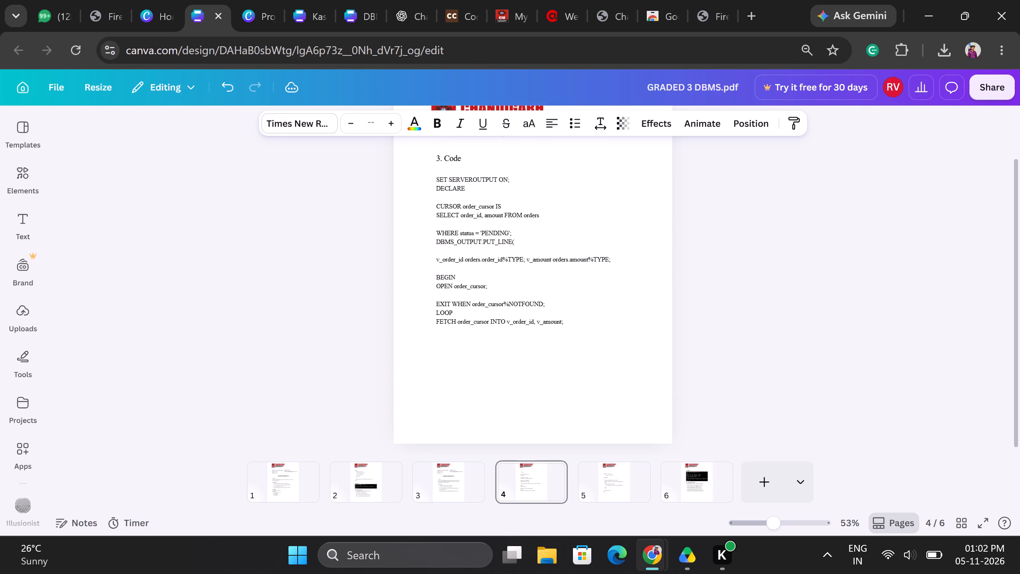
pyautogui.press('Left')
pyautogui.press('Left')
pyautogui.press('Up')
pyautogui.press('Up')
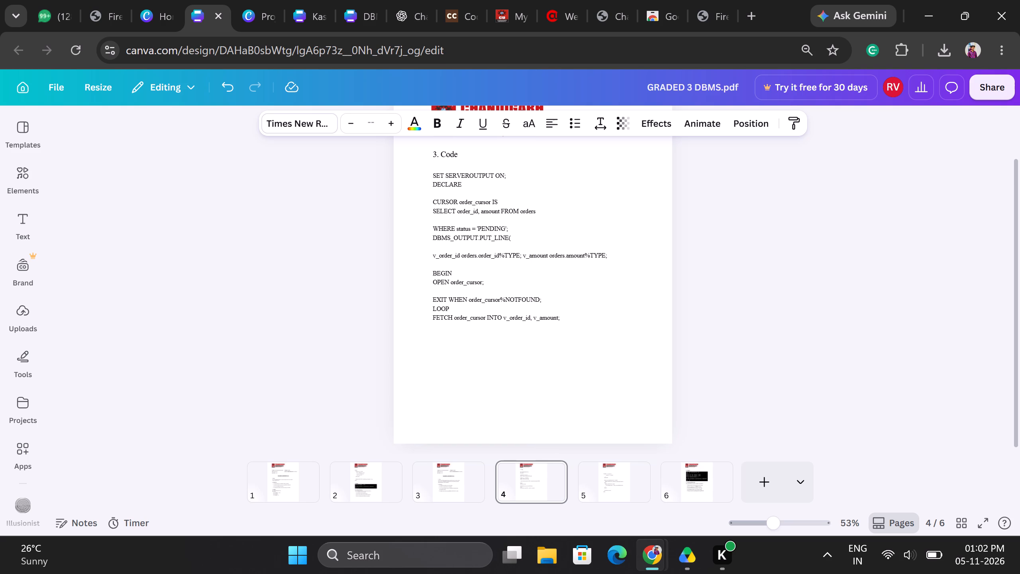
pyautogui.press('Right')
pyautogui.press('Right')
pyautogui.press('Left')
pyautogui.press('Left')
pyautogui.scroll(1, 510, 245)
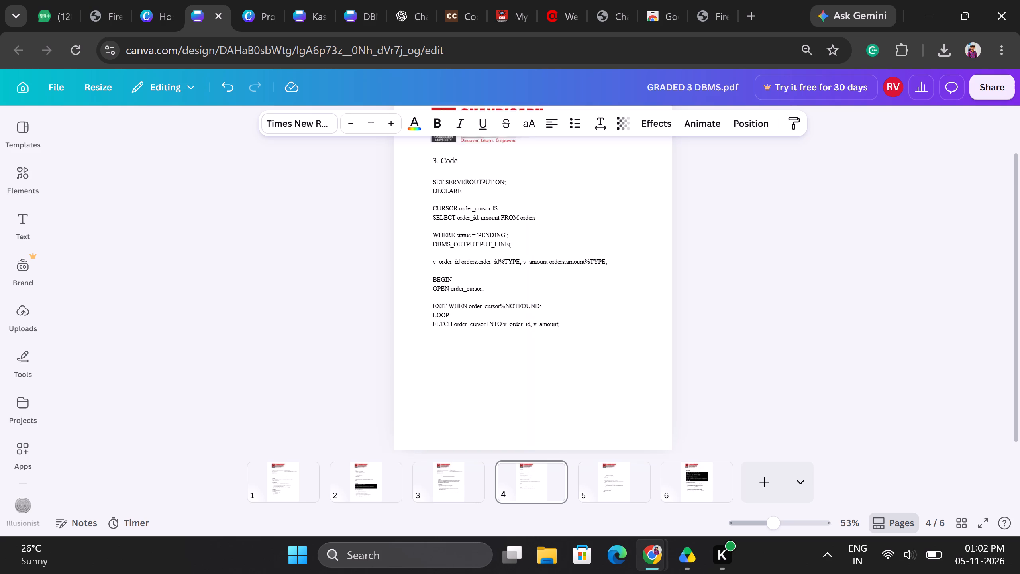
pyautogui.scroll(1, 510, 245)
pyautogui.scroll(-1, 510, 245)
pyautogui.press('Left')
pyautogui.press('Right')
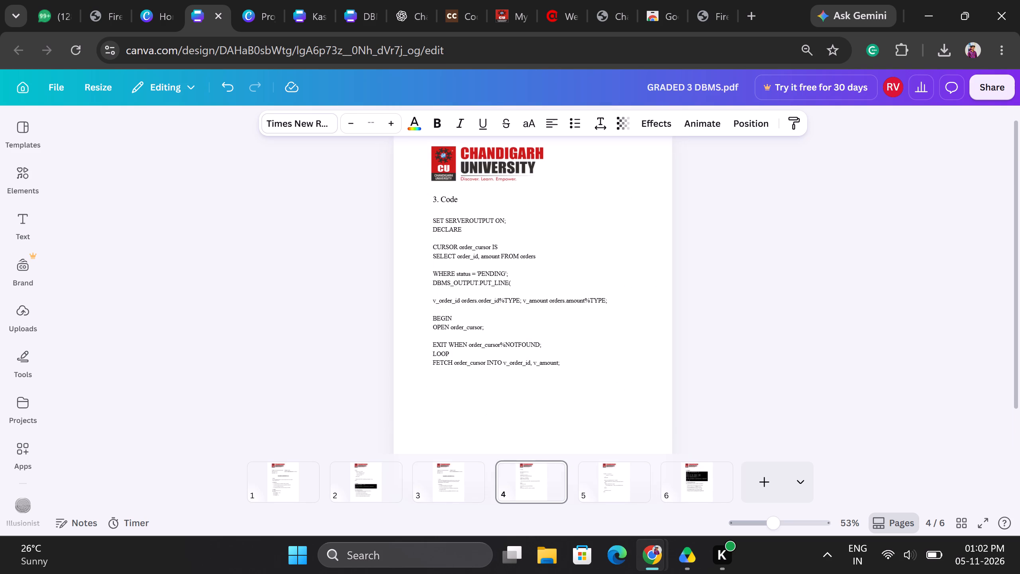
pyautogui.scroll(-1, 510, 245)
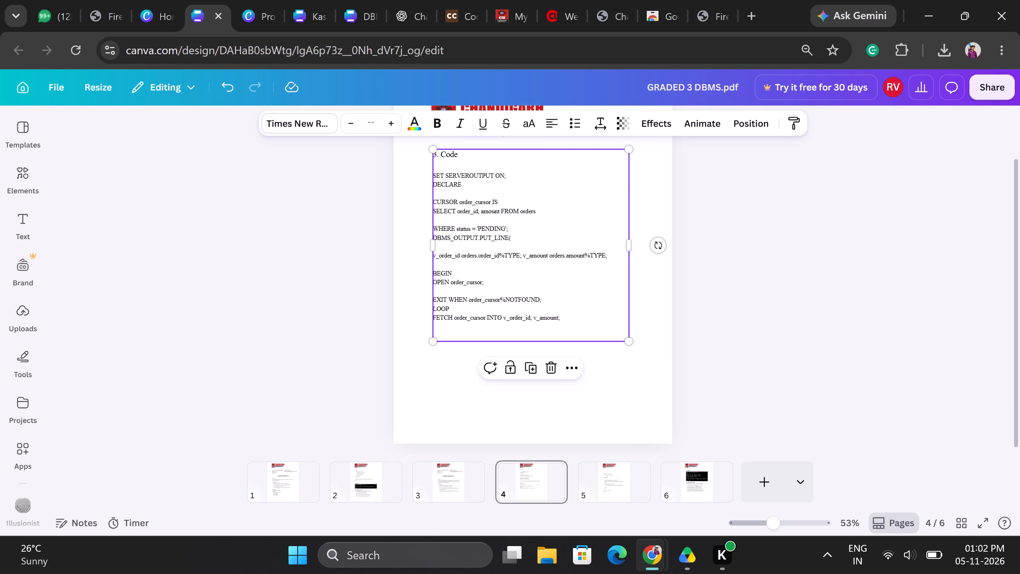
# Copy all the code text boxes on page 5 and delete them from that page.
pyautogui.click(605, 474)
pyautogui.click(605, 474)
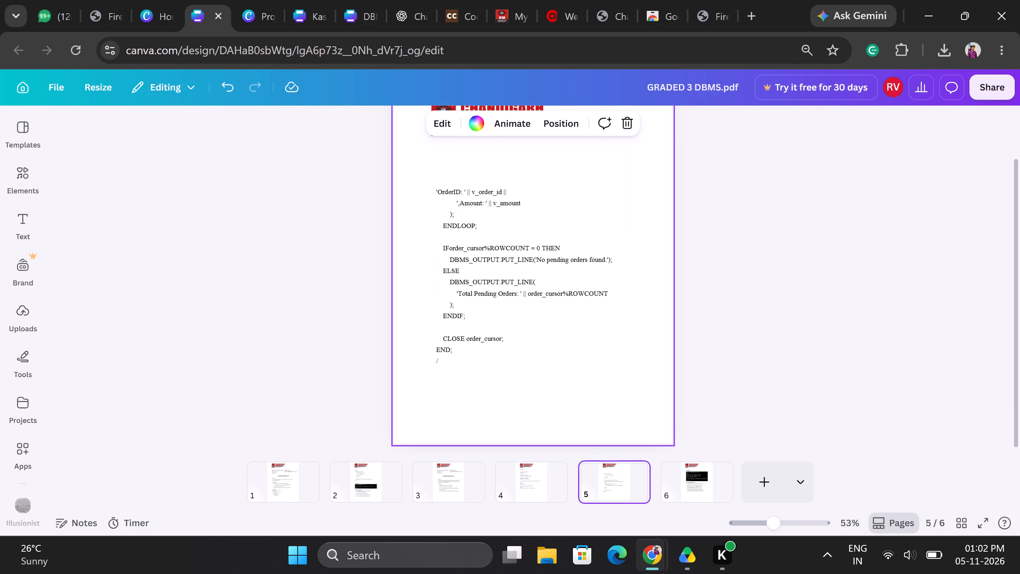
pyautogui.moveTo(731, 399); pyautogui.dragTo(404, 165)
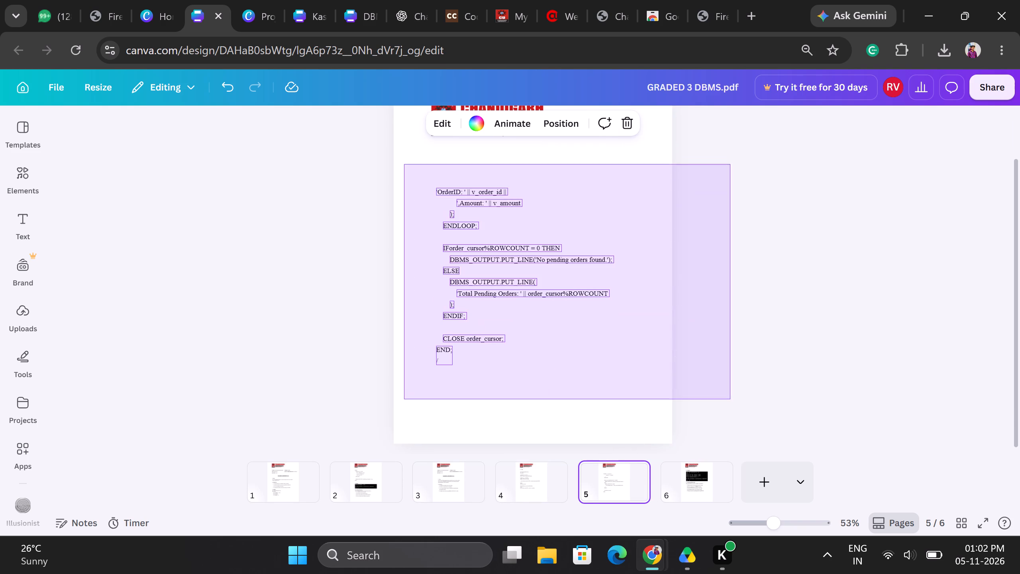
pyautogui.moveTo(404, 165); pyautogui.dragTo(406, 170)
pyautogui.hotkey('ctrl', 'c')
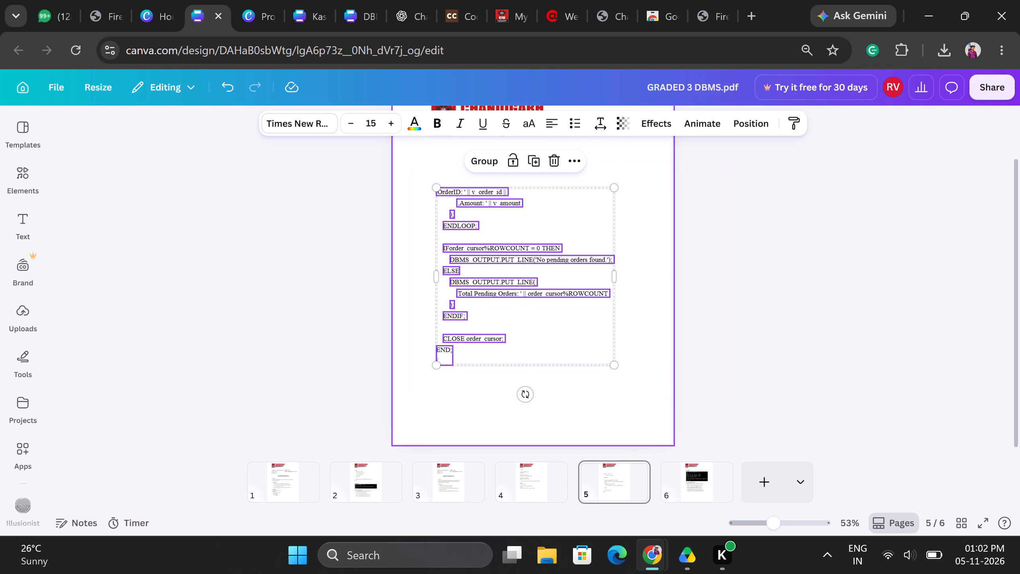
pyautogui.press('BackSpace')
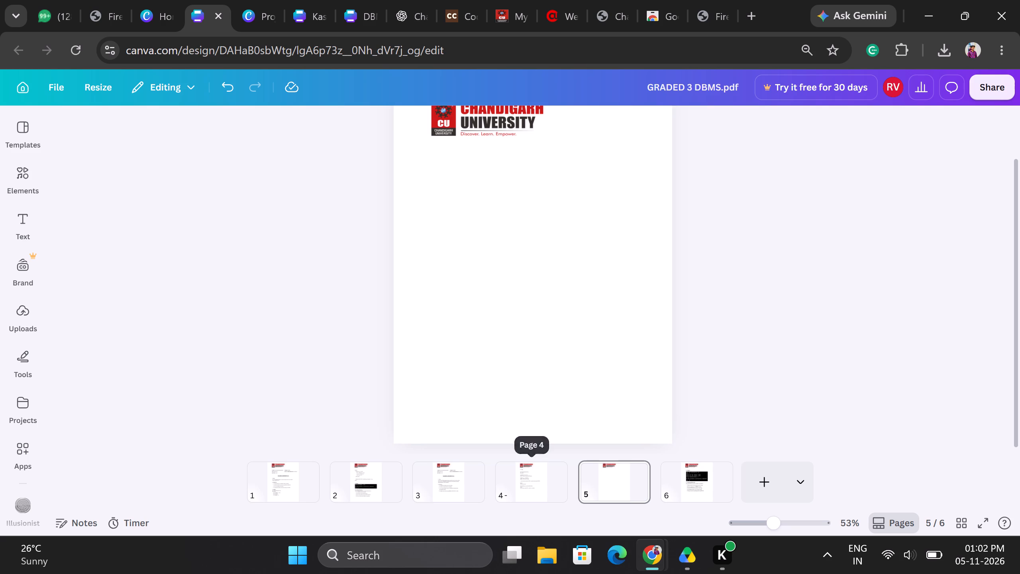
# Paste the copied page 5 code on a new line after "FETCH order_cursor INTO v_order_id, v_amount;" in page 4's code box.
pyautogui.click(520, 471)
pyautogui.doubleClick(577, 327)
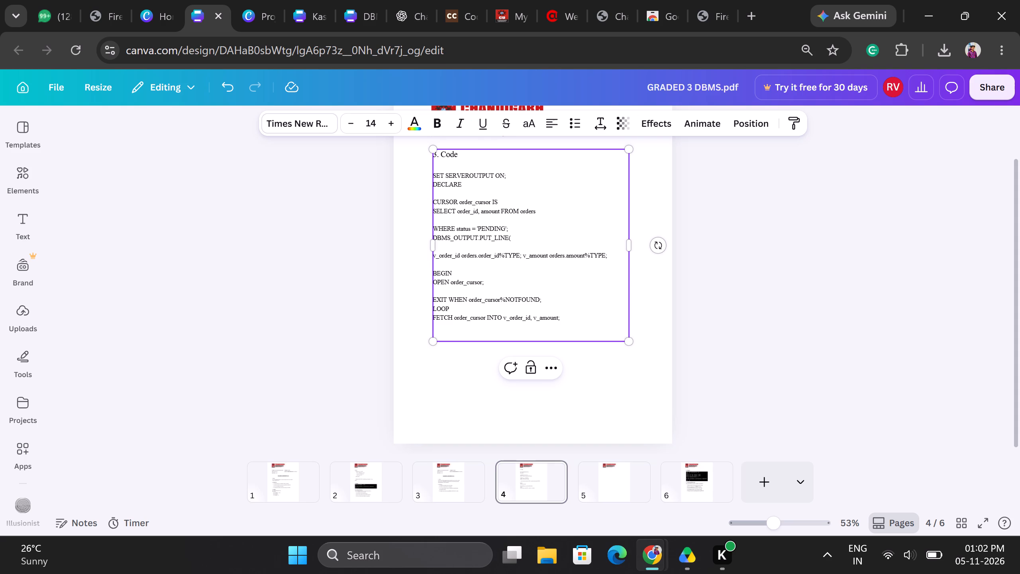
pyautogui.click(574, 317)
pyautogui.press('Return')
pyautogui.hotkey('ctrl', 'v')
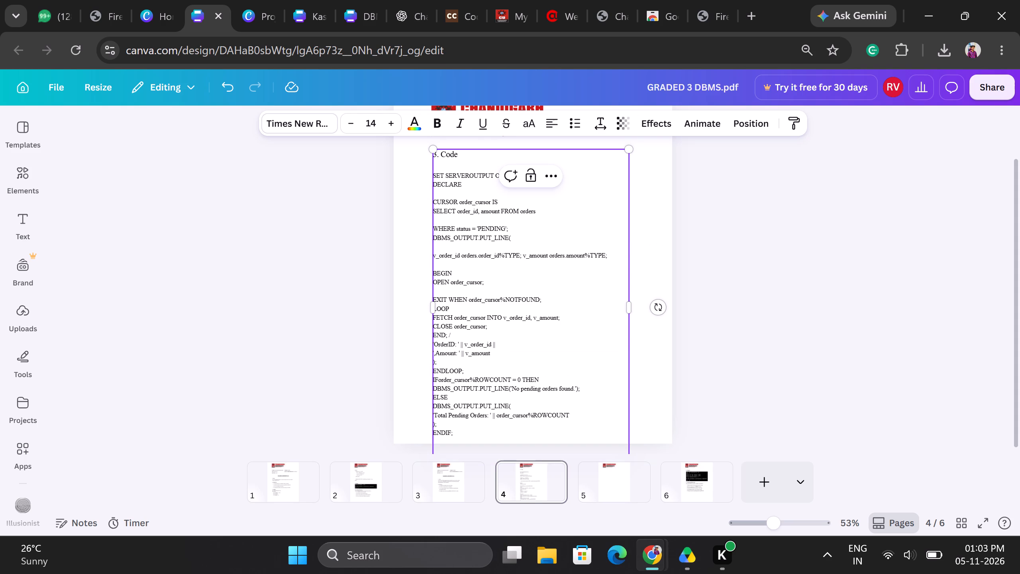
pyautogui.click(750, 383)
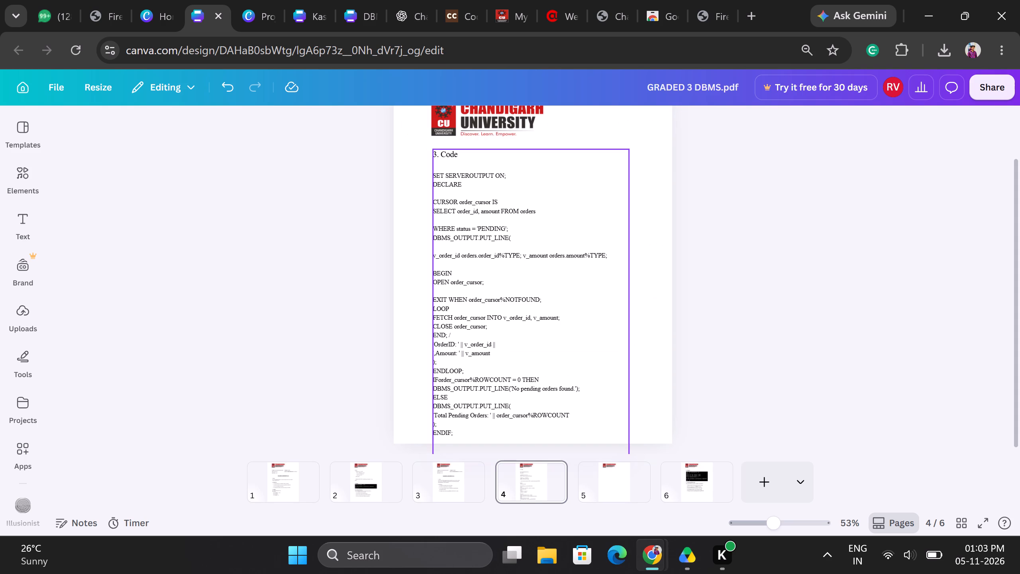
# Remove the blank line above "v_order_id orders.order_id%TYPE;" in page 4's code text box.
pyautogui.click(555, 387)
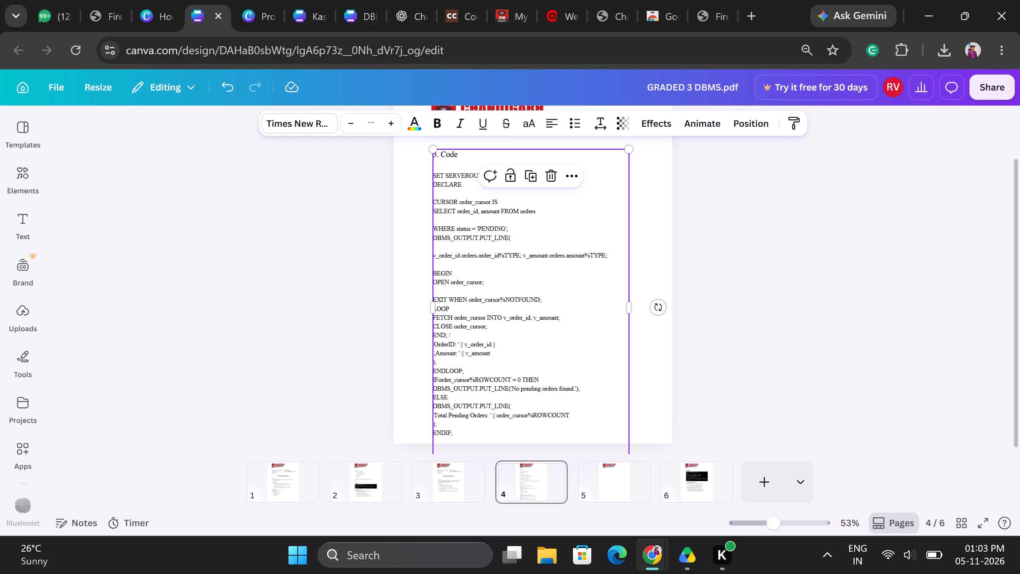
pyautogui.click(436, 263)
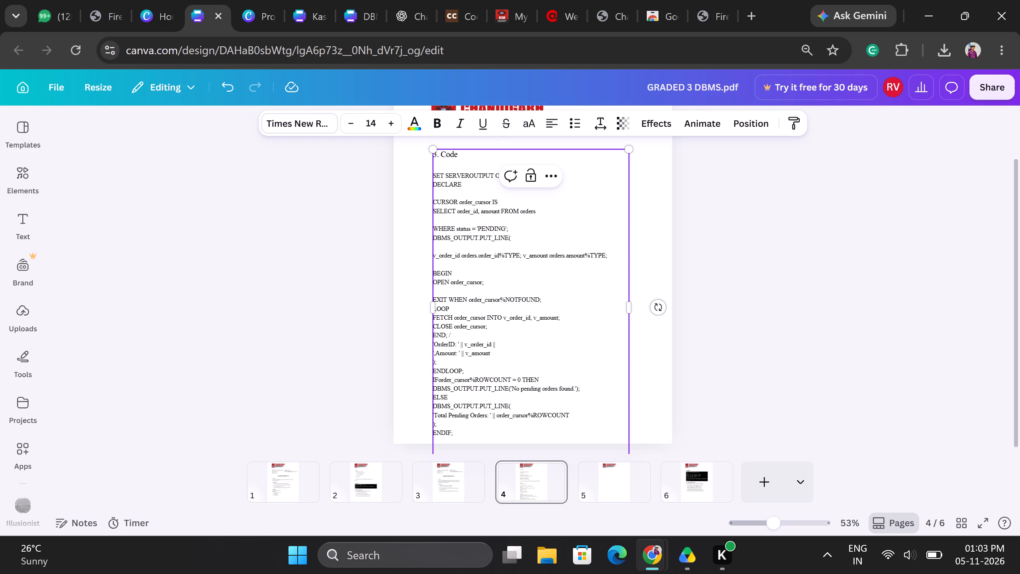
pyautogui.click(437, 248)
pyautogui.press('BackSpace')
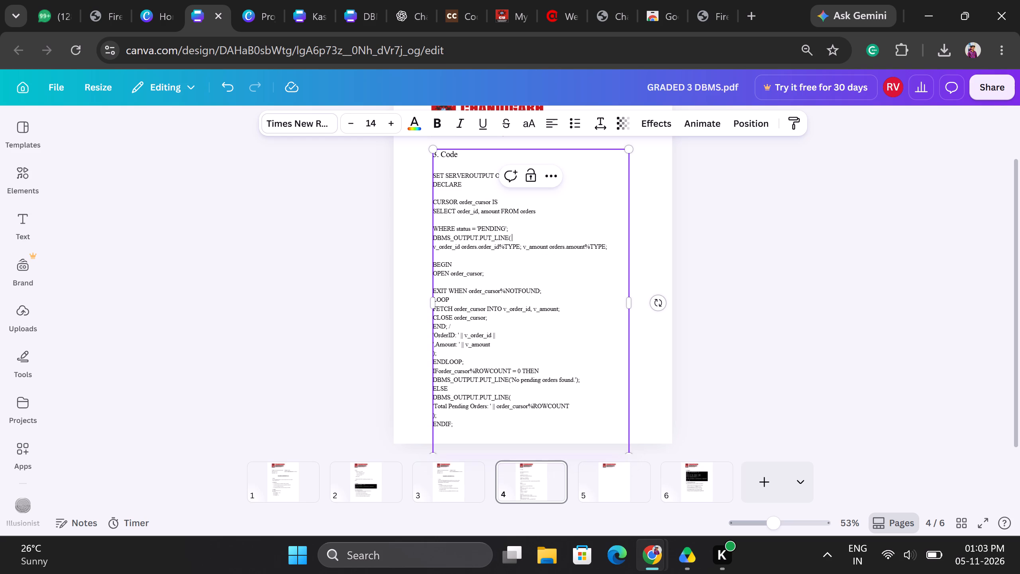
pyautogui.click(701, 311)
# Widen page 4's code text box slightly towards the page's right edge, keeping its left edge in place.
pyautogui.click(592, 313)
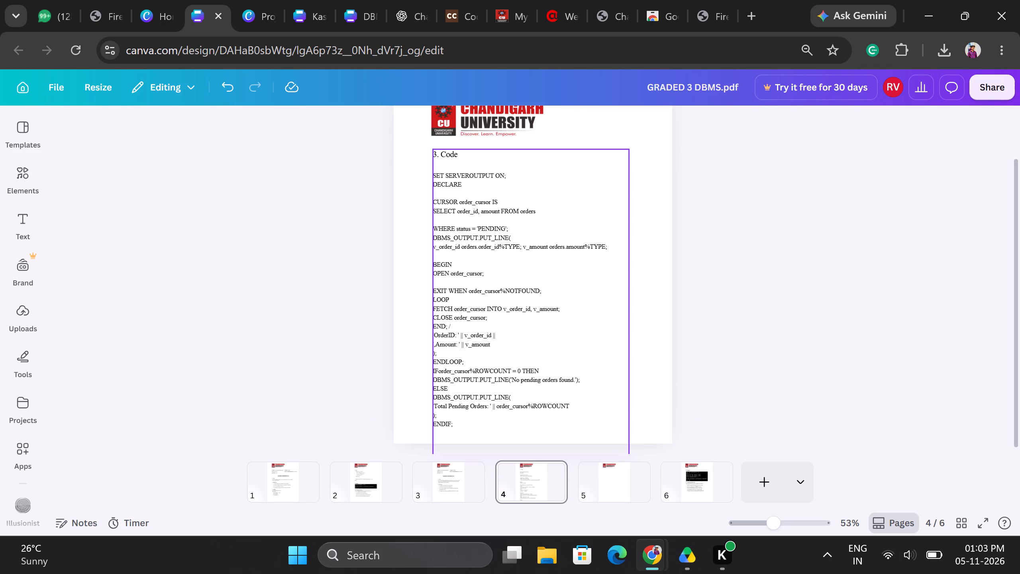
pyautogui.moveTo(631, 304); pyautogui.dragTo(654, 304)
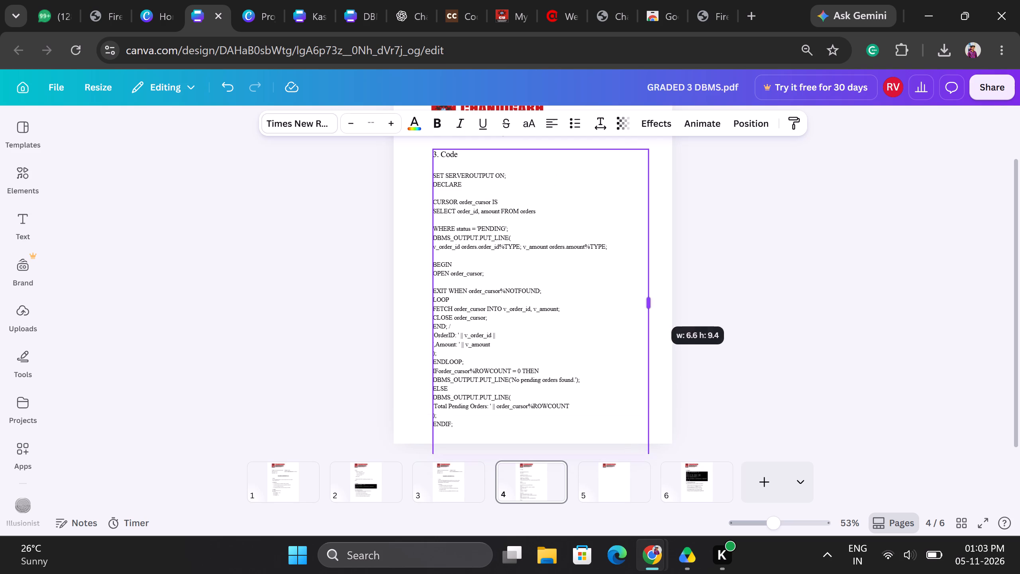
pyautogui.moveTo(654, 304); pyautogui.dragTo(645, 306)
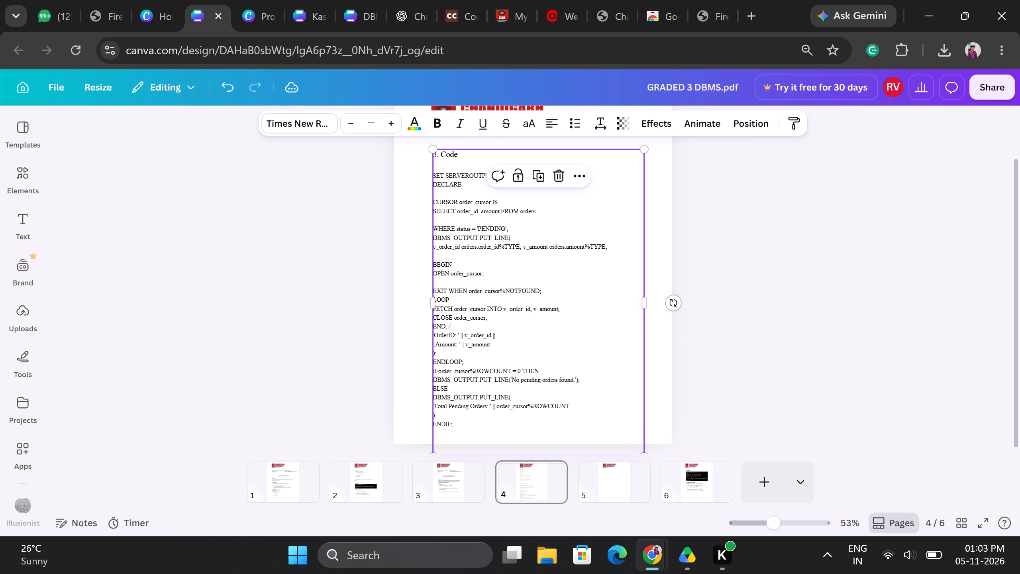
pyautogui.click(742, 324)
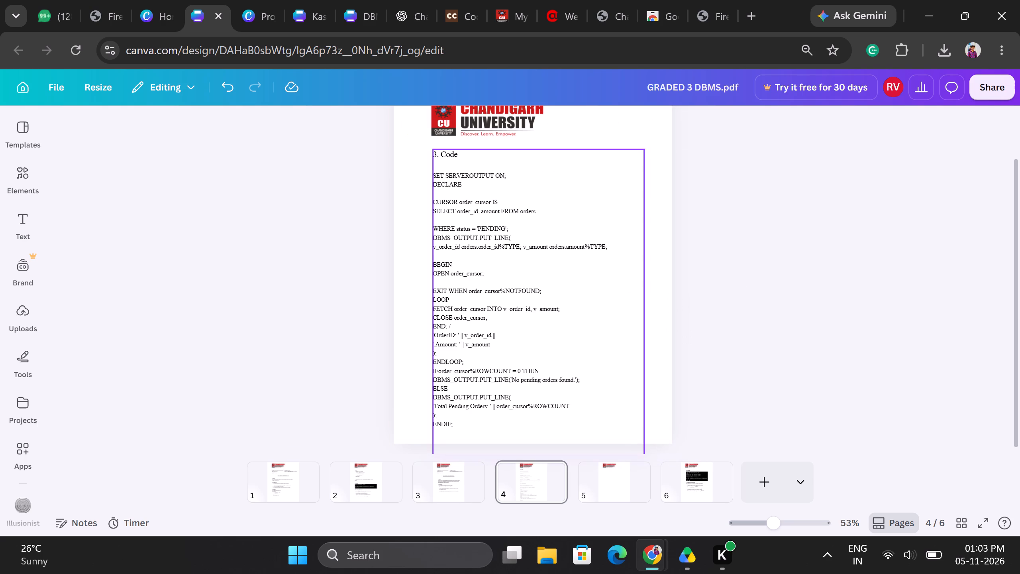
# Make the "3. Code" heading on page 4 bold.
pyautogui.tripleClick(469, 155)
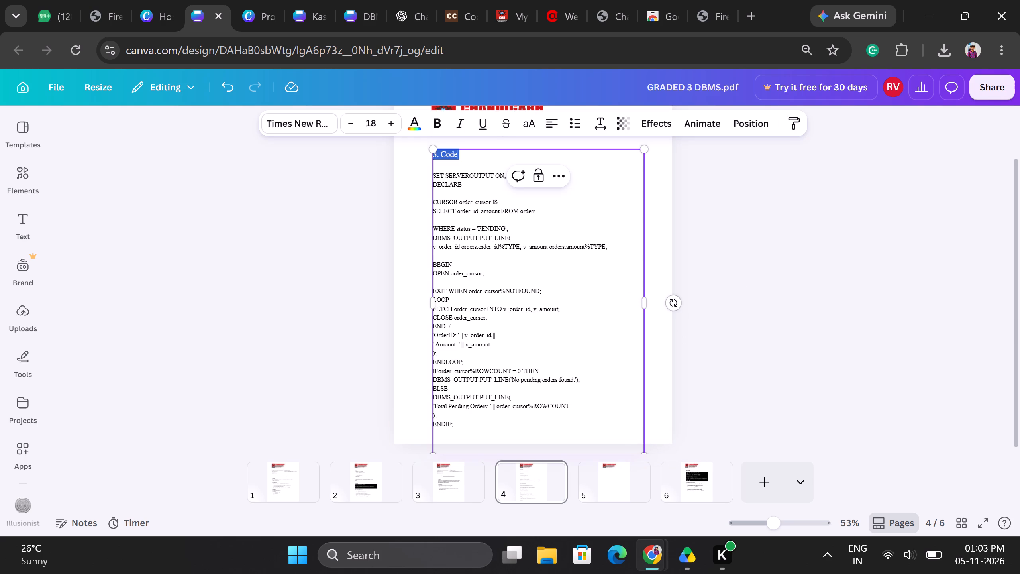
pyautogui.hotkey('ctrl', 'b')
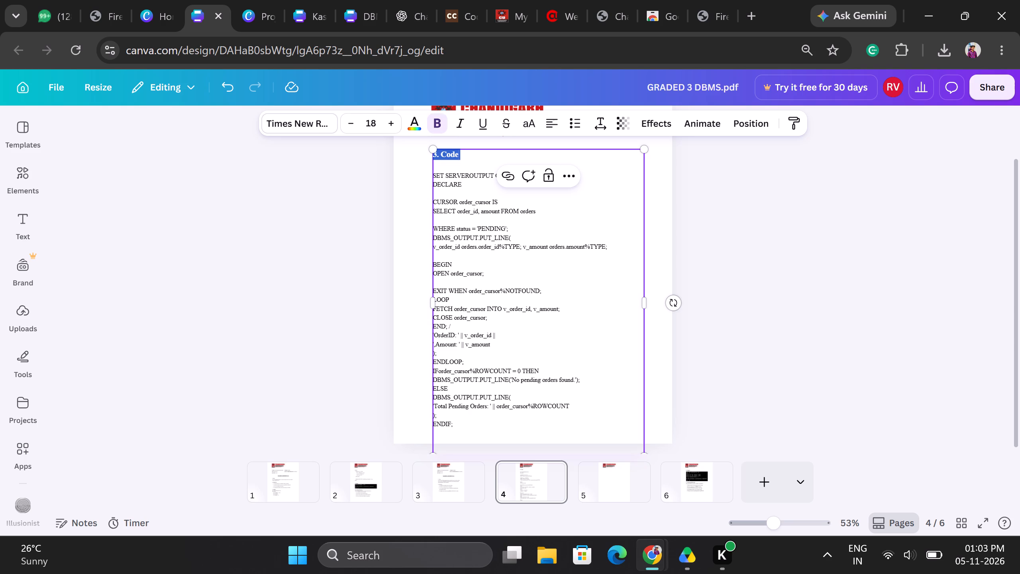
pyautogui.click(727, 256)
# Delete page 5, which holds only the university logo.
pyautogui.click(459, 481)
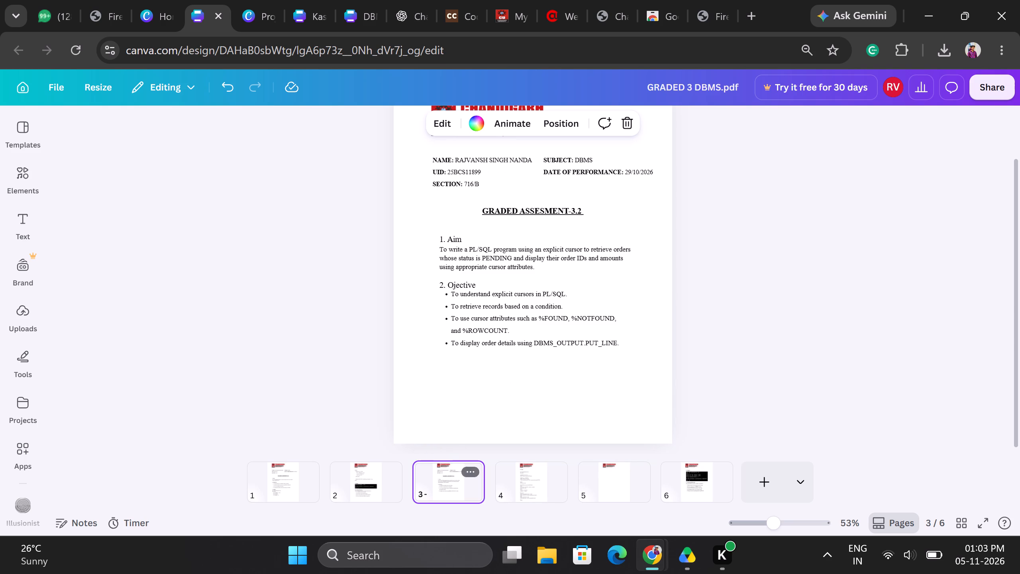
pyautogui.click(522, 488)
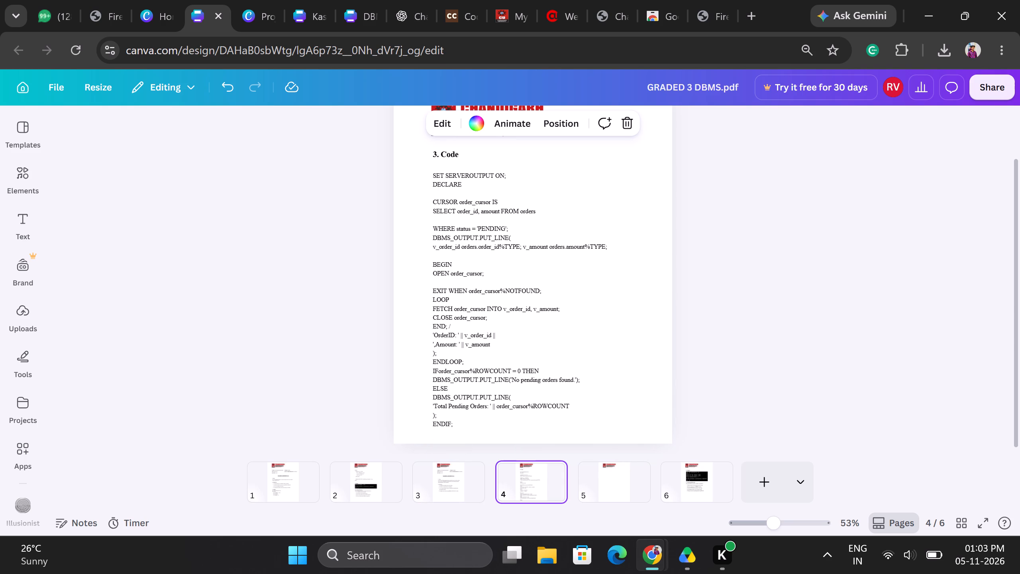
pyautogui.click(595, 488)
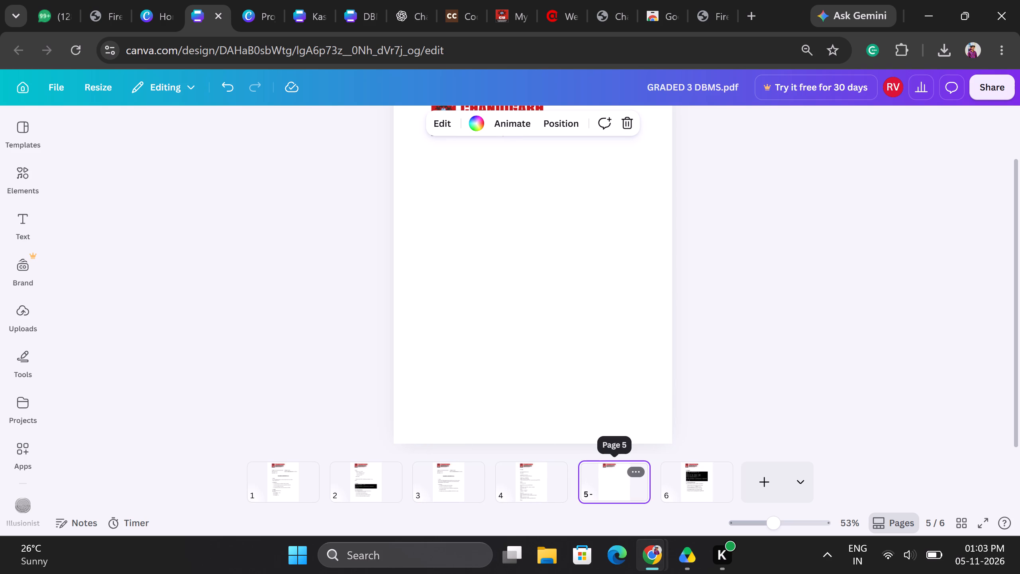
pyautogui.press('BackSpace')
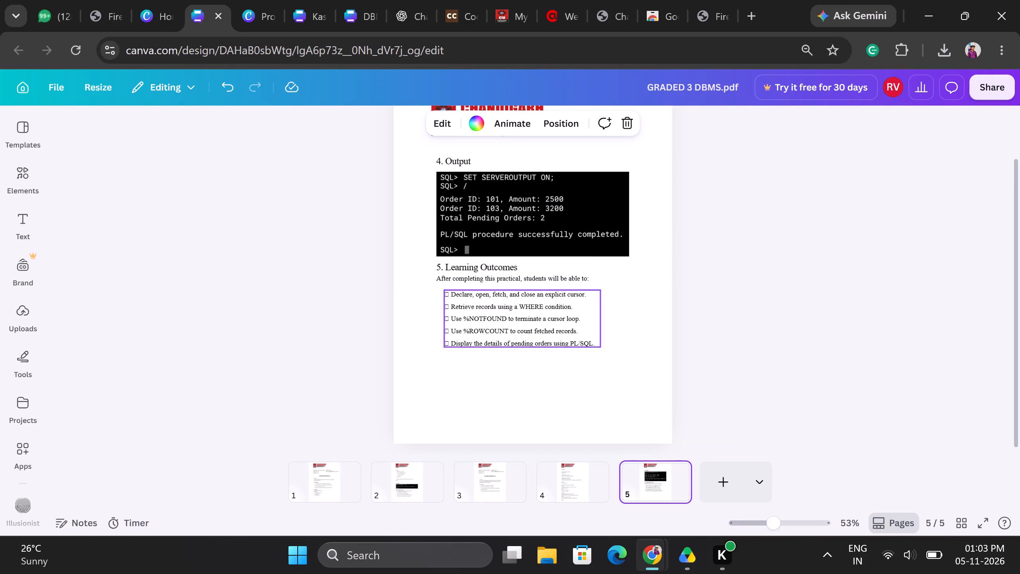
# Set all the text below the logo on the Output and Learning Outcomes page to font size 14.
pyautogui.moveTo(700, 384); pyautogui.dragTo(420, 153)
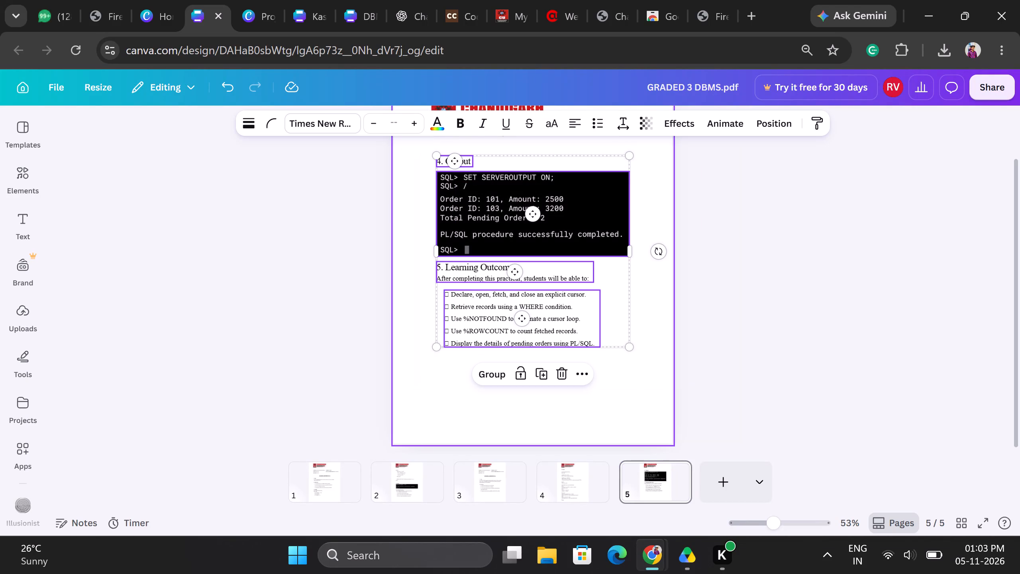
pyautogui.click(400, 124)
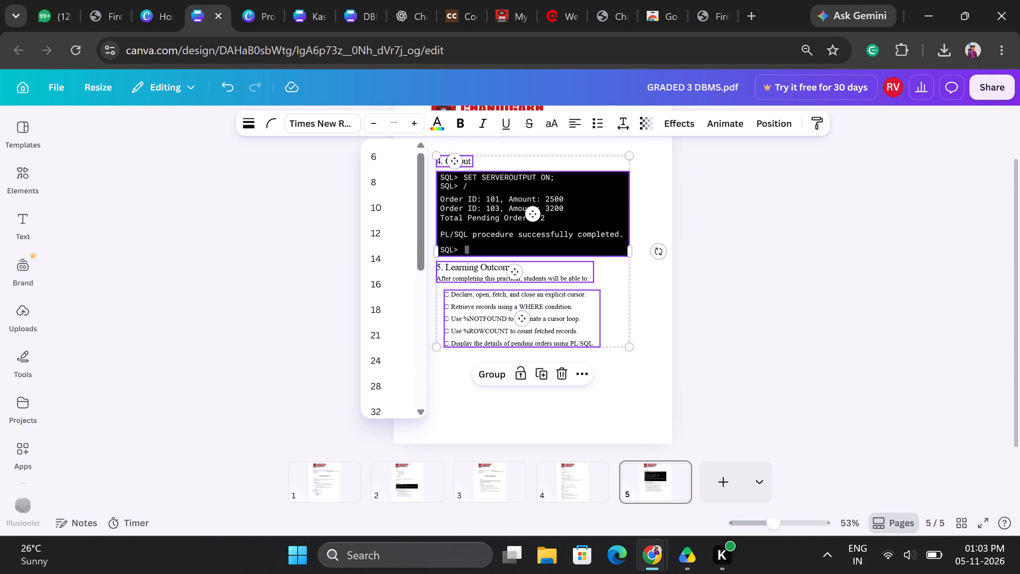
pyautogui.write('14')
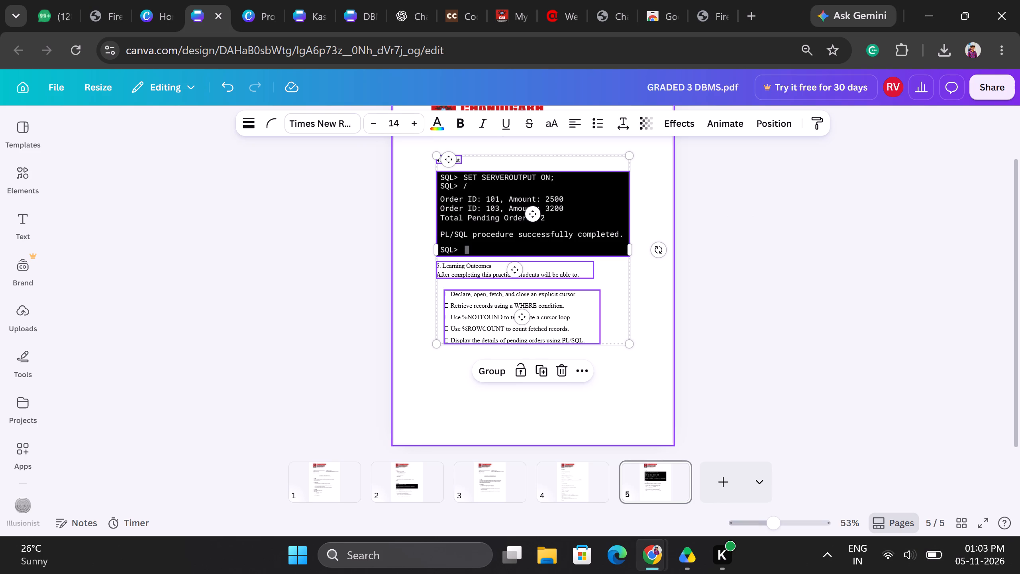
pyautogui.click(721, 330)
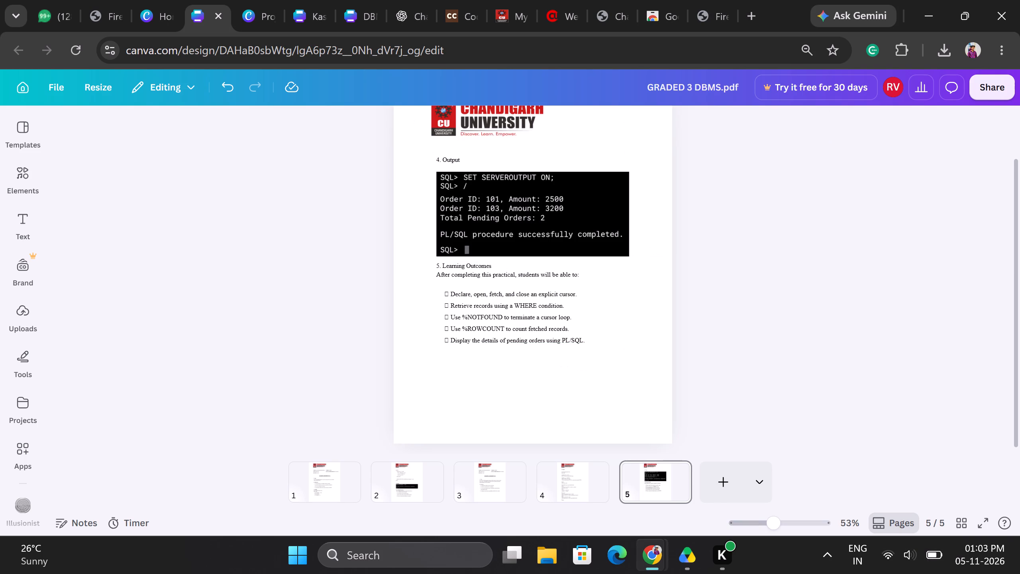
# Format the "5. Learning Outcomes" heading in font size 16 and bold.
pyautogui.click(472, 271)
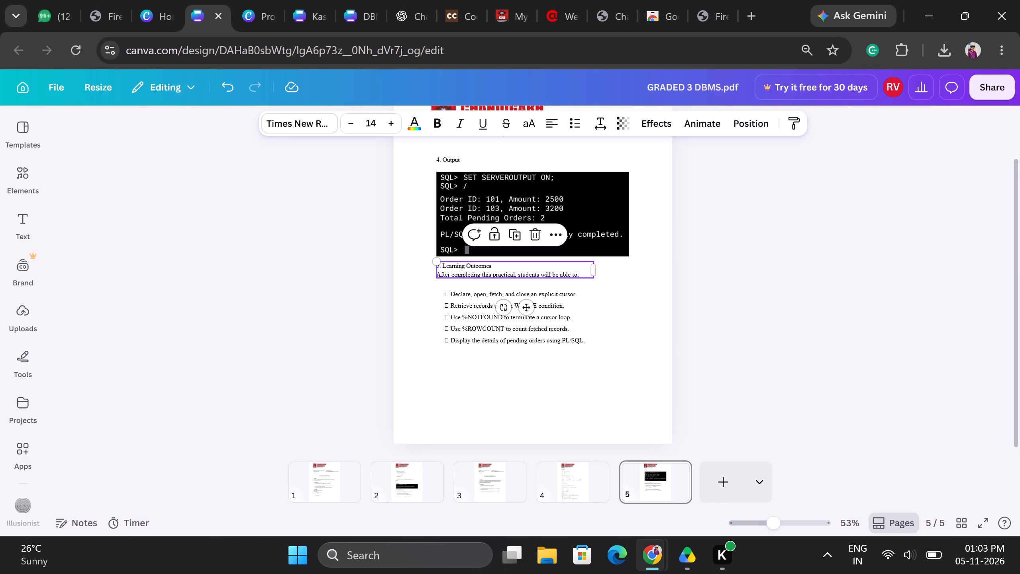
pyautogui.doubleClick(491, 261)
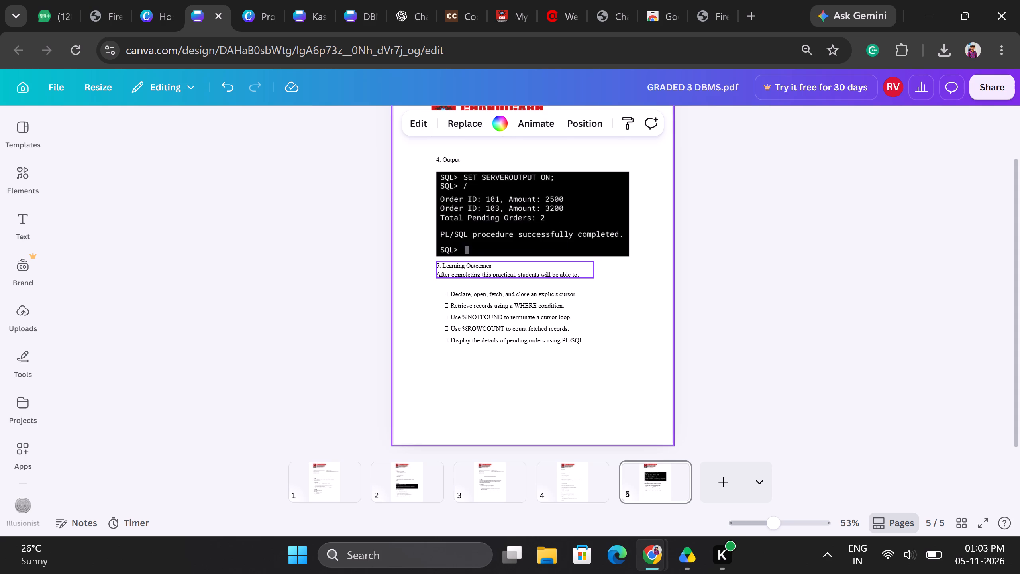
pyautogui.click(494, 264)
pyautogui.keyDown('ctrl'); pyautogui.scroll(3, 494, 264); pyautogui.keyUp('ctrl')
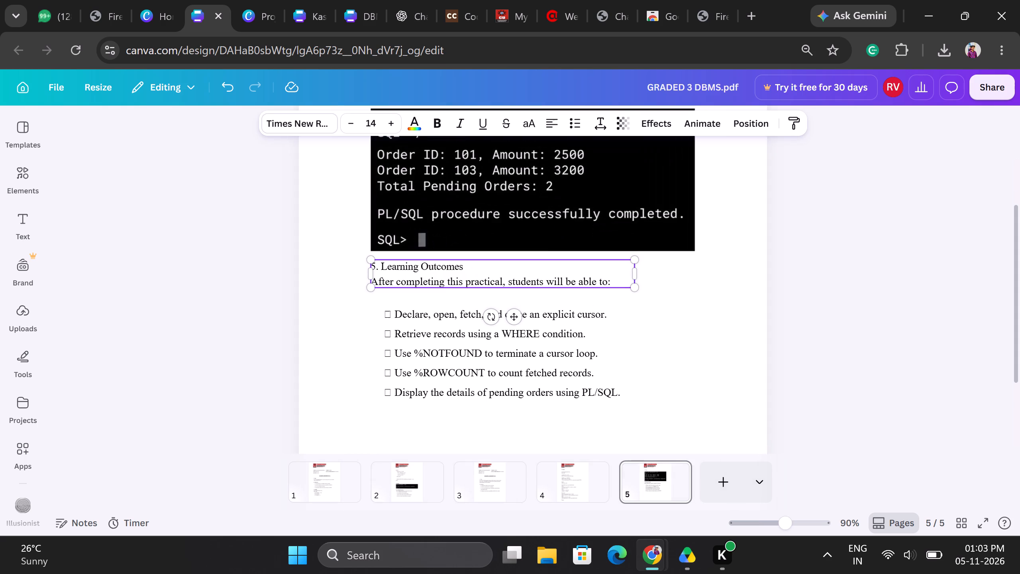
pyautogui.click(442, 268)
pyautogui.doubleClick(442, 268)
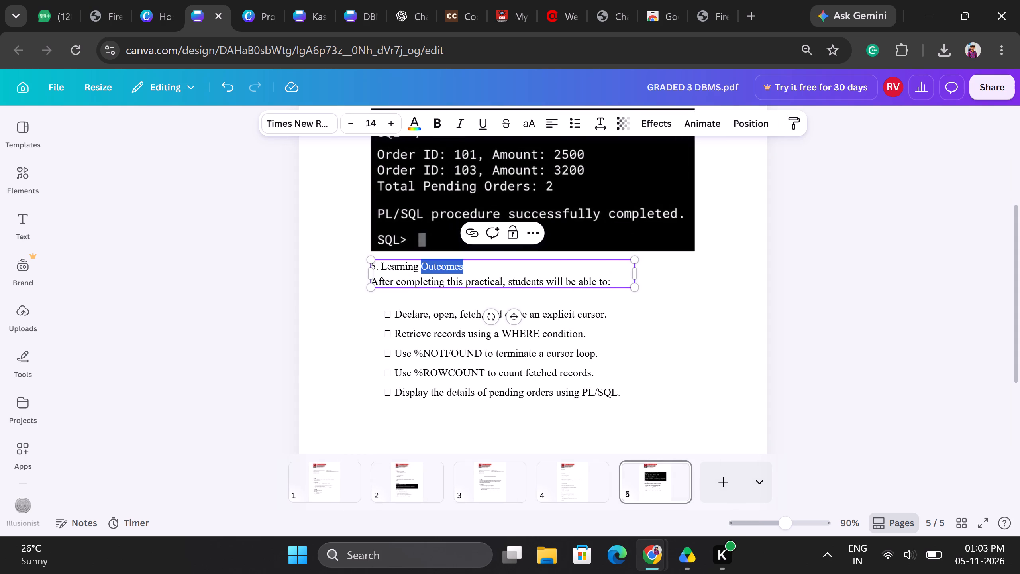
pyautogui.click(442, 268)
pyautogui.moveTo(477, 268); pyautogui.dragTo(424, 274)
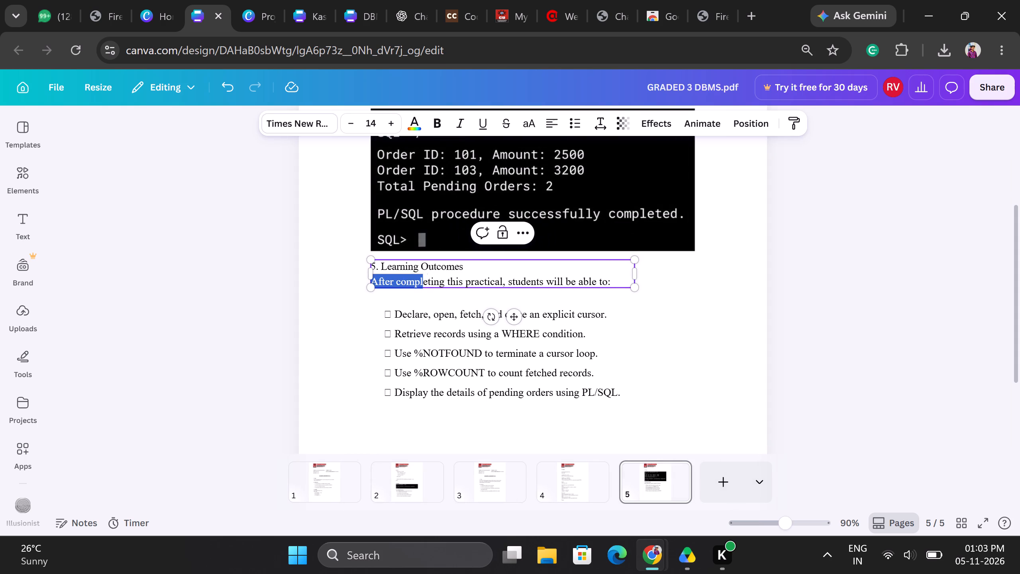
pyautogui.moveTo(424, 274); pyautogui.dragTo(371, 267)
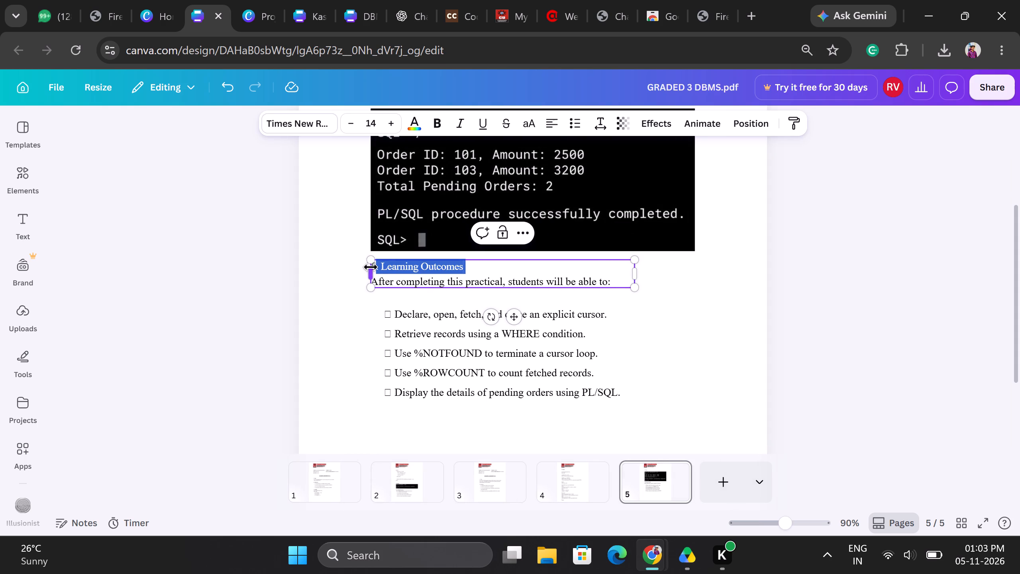
pyautogui.moveTo(371, 267); pyautogui.dragTo(372, 267)
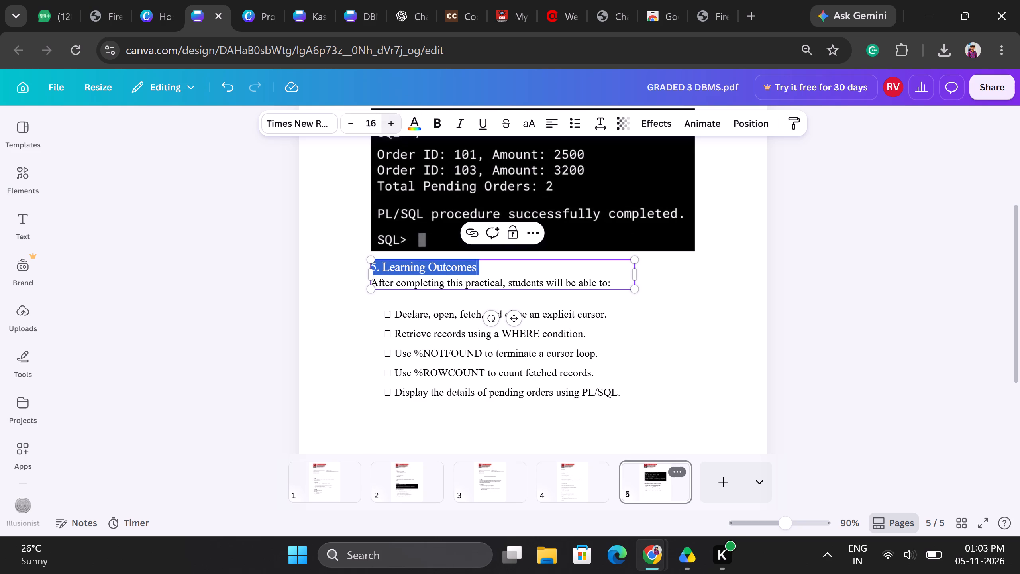
pyautogui.hotkey('ctrl', 'v')
pyautogui.hotkey('ctrl', 'z')
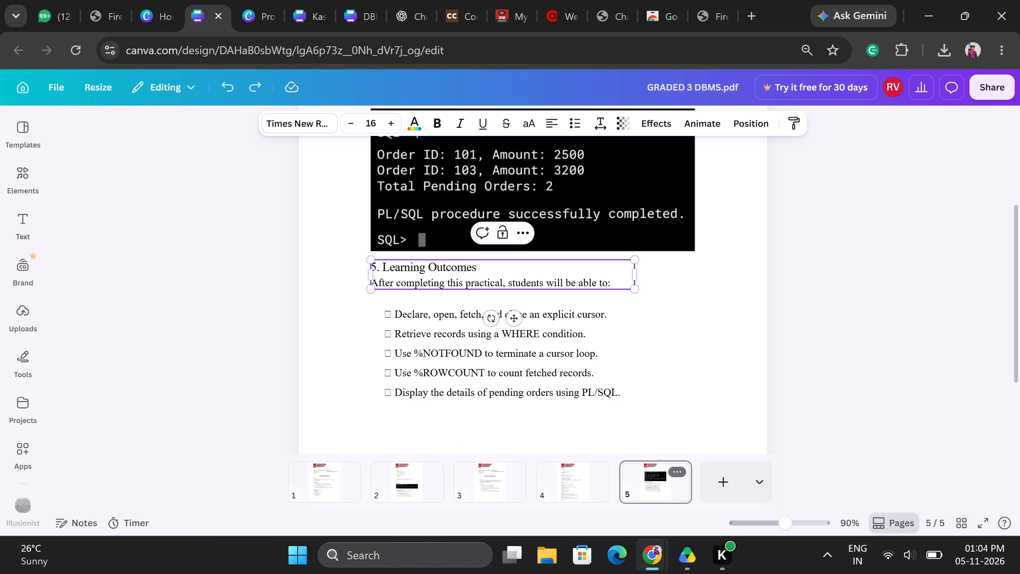
pyautogui.moveTo(484, 265); pyautogui.dragTo(371, 267)
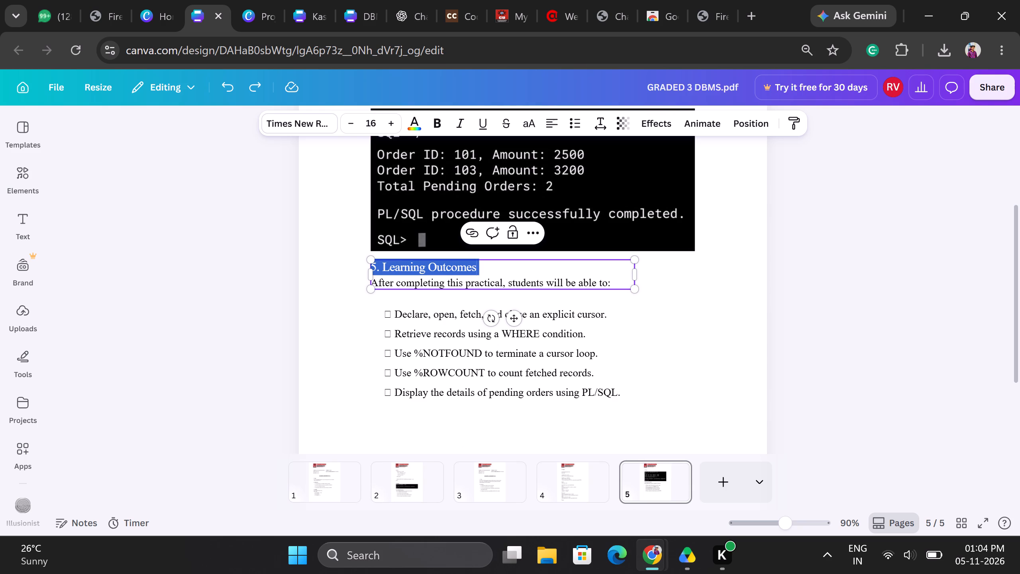
pyautogui.hotkey('ctrl', 'b')
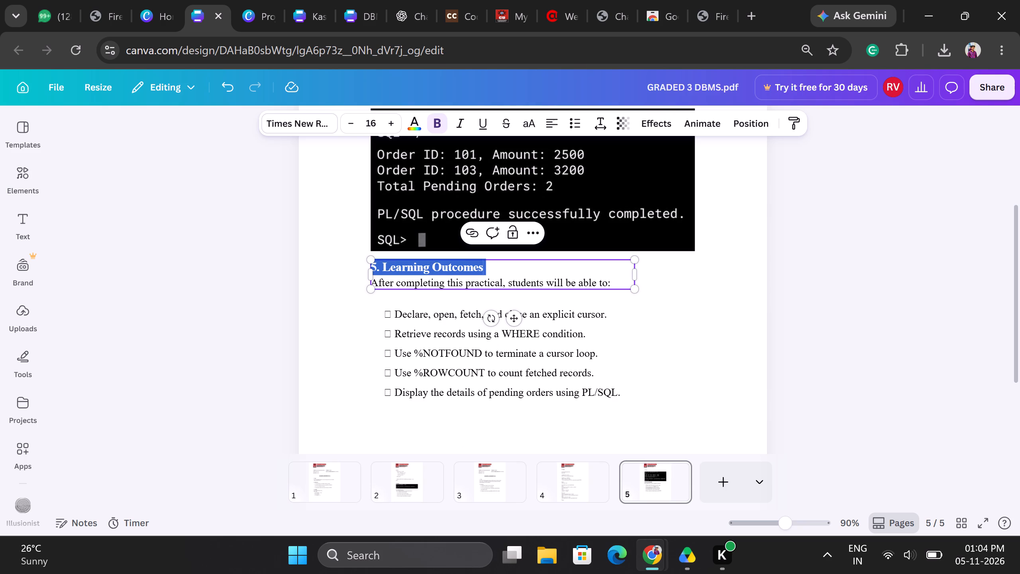
# Insert a blank line between the "5. Learning Outcomes" heading and the sentence below it.
pyautogui.click(501, 271)
pyautogui.press('Return')
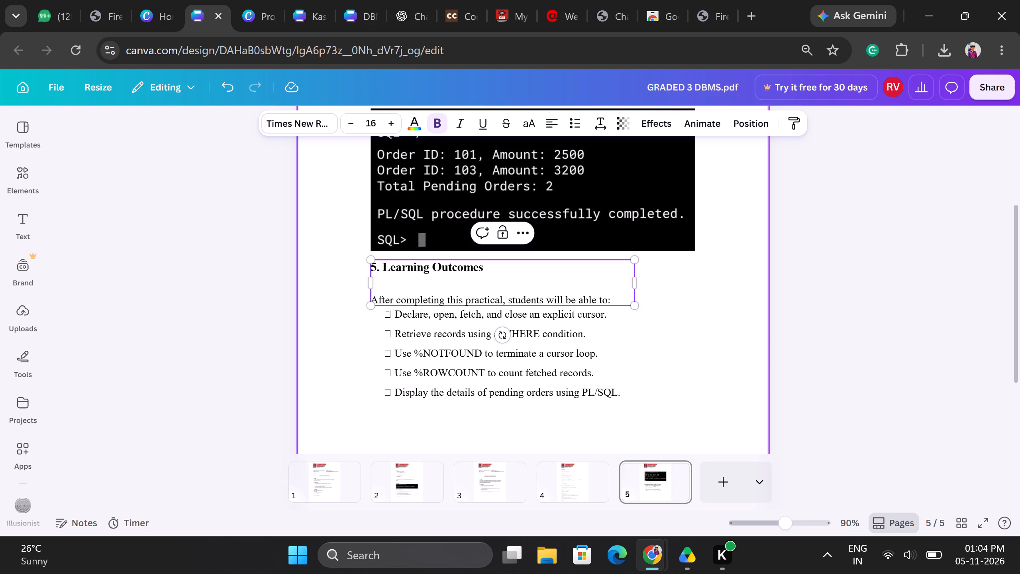
pyautogui.click(350, 352)
# Remove the empty box symbols from the start of all five lines in the Learning Outcomes list.
pyautogui.click(401, 318)
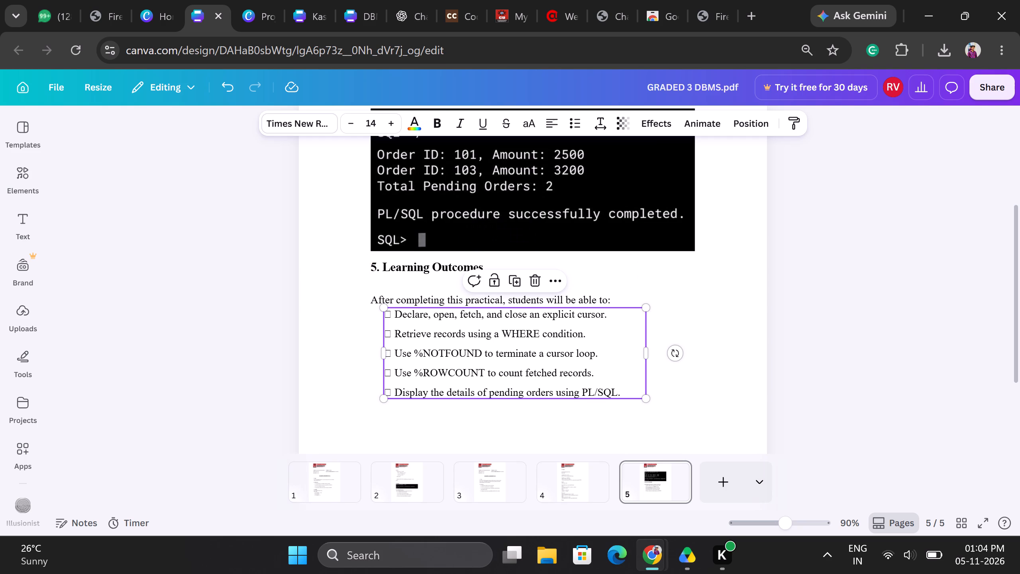
pyautogui.doubleClick(392, 316)
pyautogui.click(392, 316)
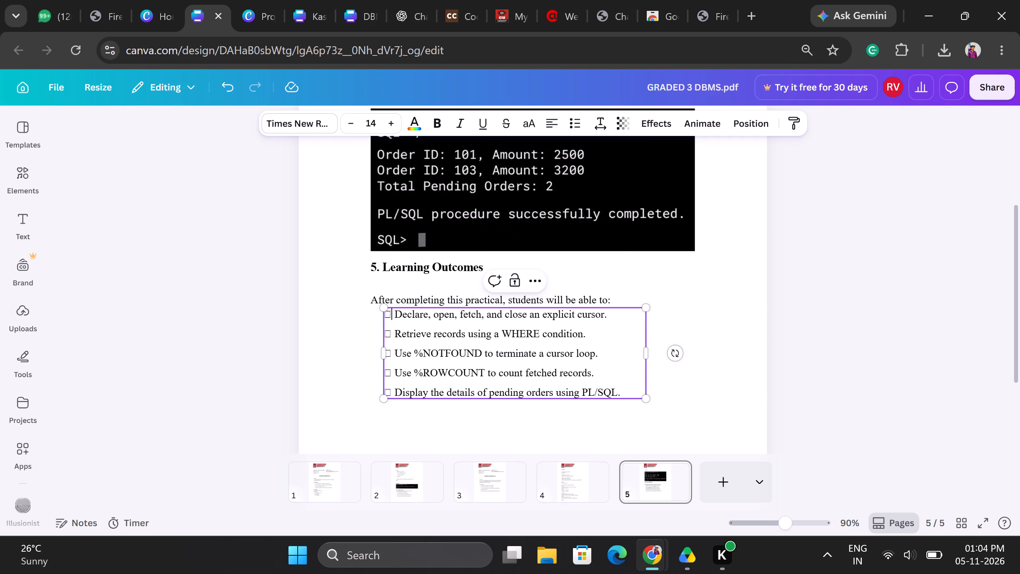
pyautogui.press('Right')
pyautogui.press('BackSpace')
pyautogui.press('BackSpace')
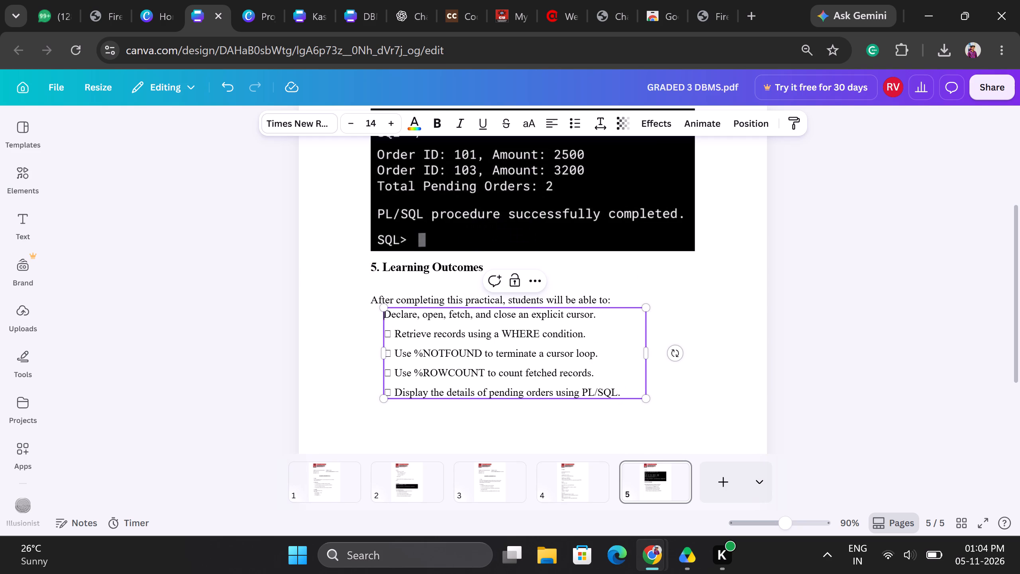
pyautogui.press('Down')
pyautogui.press('Right')
pyautogui.press('Right')
pyautogui.press('BackSpace')
pyautogui.press('BackSpace')
pyautogui.press('Down')
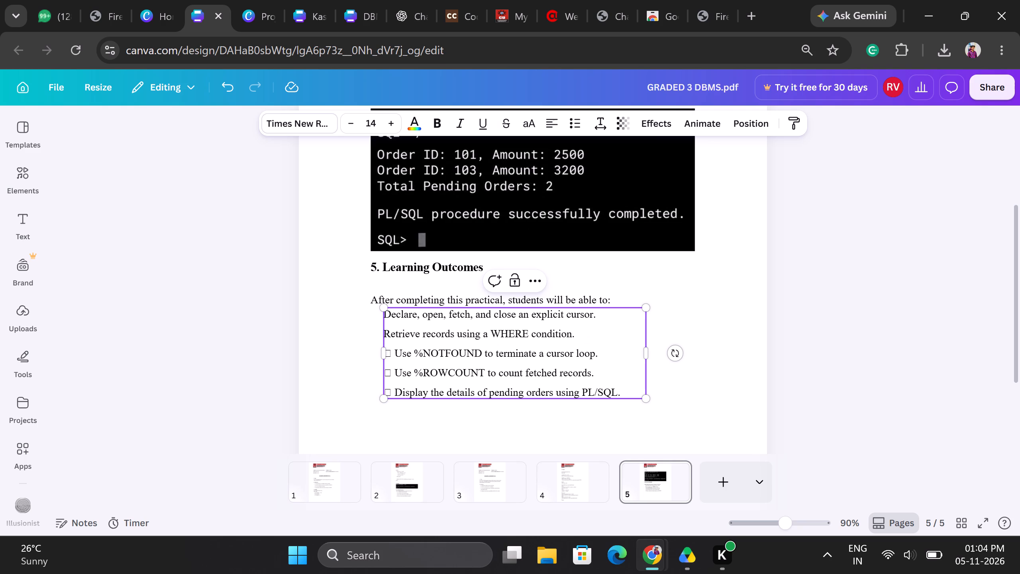
pyautogui.press('Right')
pyautogui.press('Right')
pyautogui.press('BackSpace')
pyautogui.press('BackSpace')
pyautogui.press('Down')
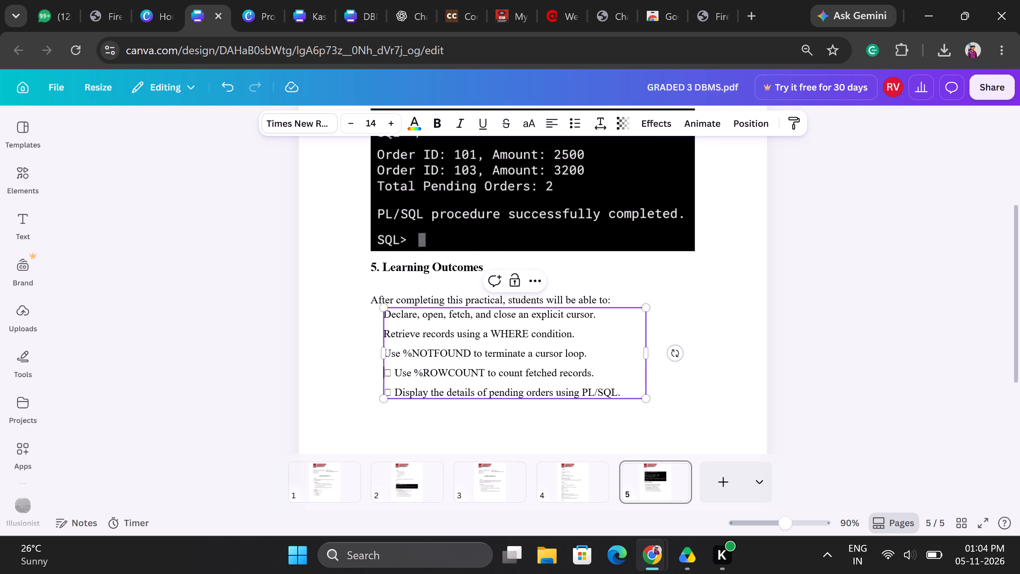
pyautogui.press('Right')
pyautogui.press('Right')
pyautogui.press('BackSpace')
pyautogui.press('BackSpace')
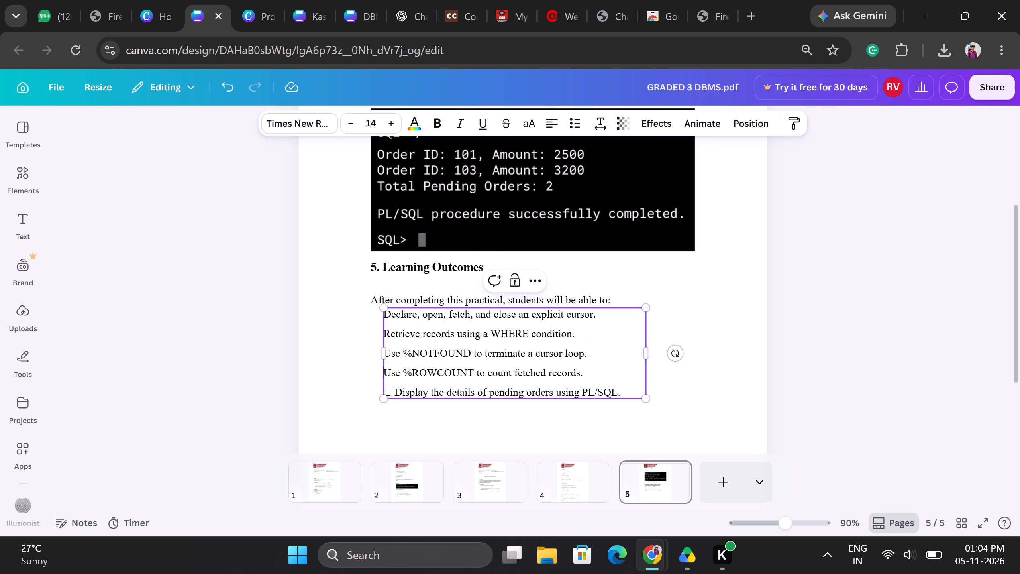
pyautogui.press('Down')
pyautogui.press('Right')
pyautogui.press('Right')
pyautogui.press('BackSpace')
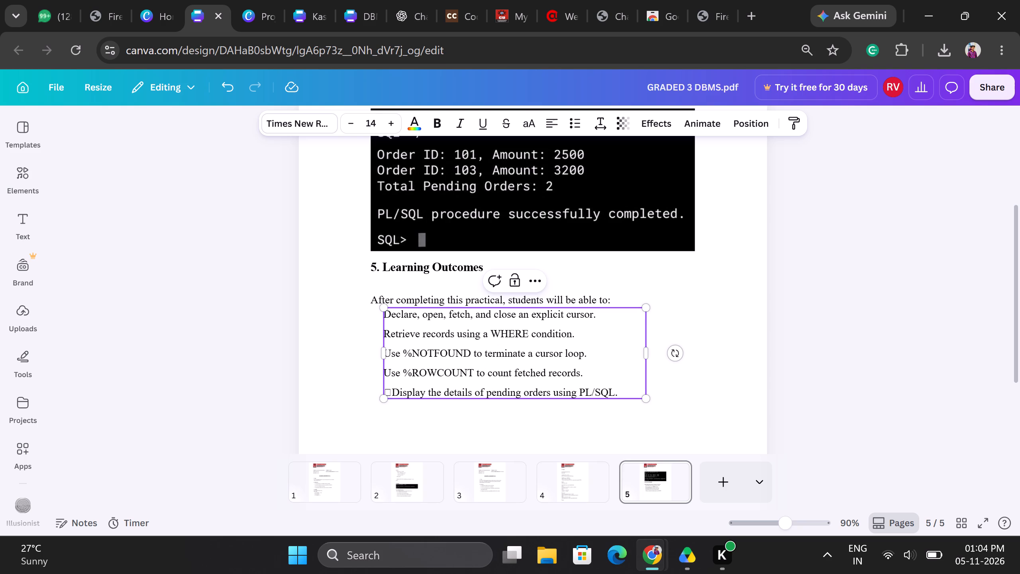
pyautogui.press('BackSpace')
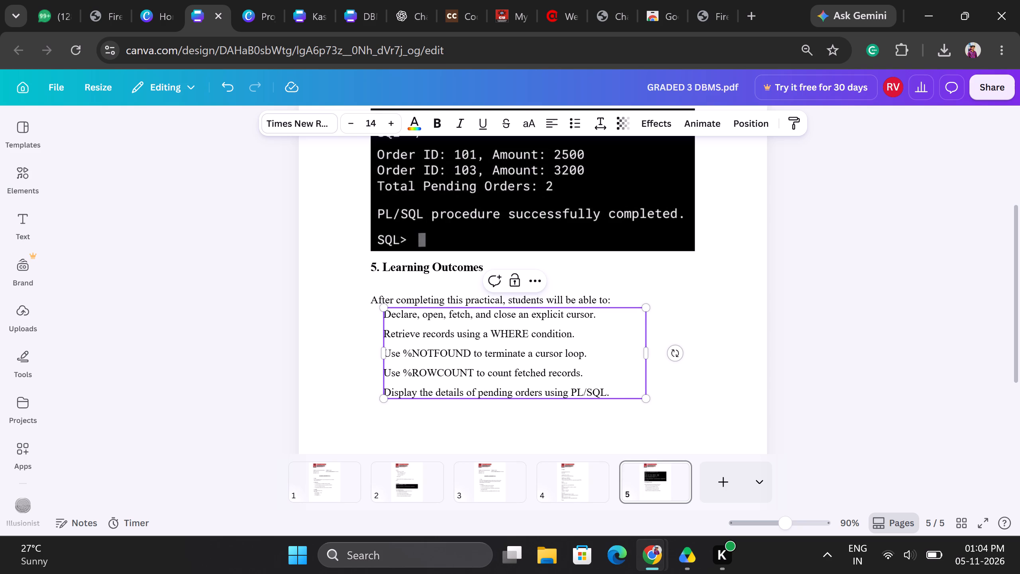
pyautogui.click(831, 355)
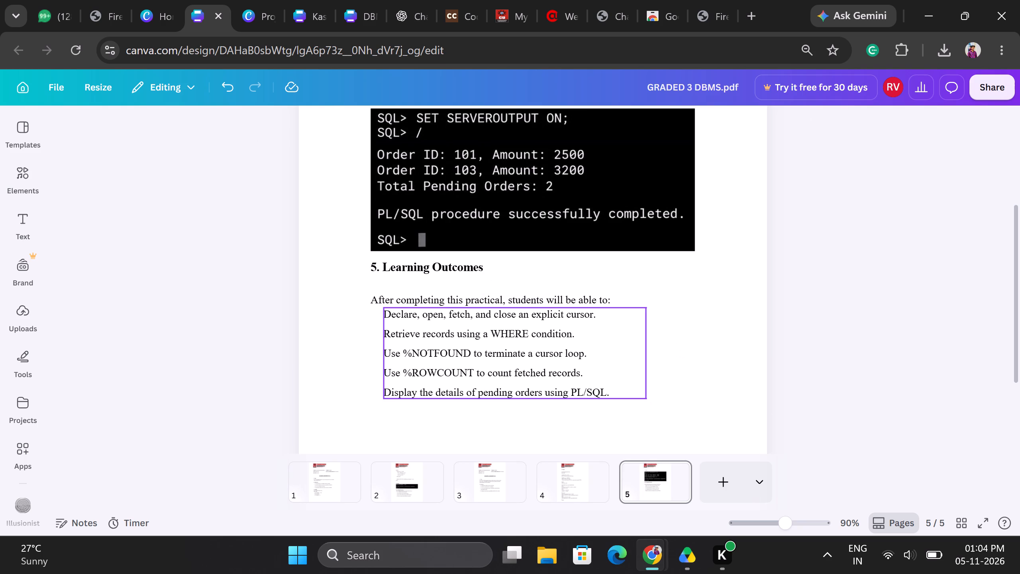
# Nudge the Learning Outcomes list slightly down to leave a gap below the "After completing this practical" sentence.
pyautogui.click(537, 356)
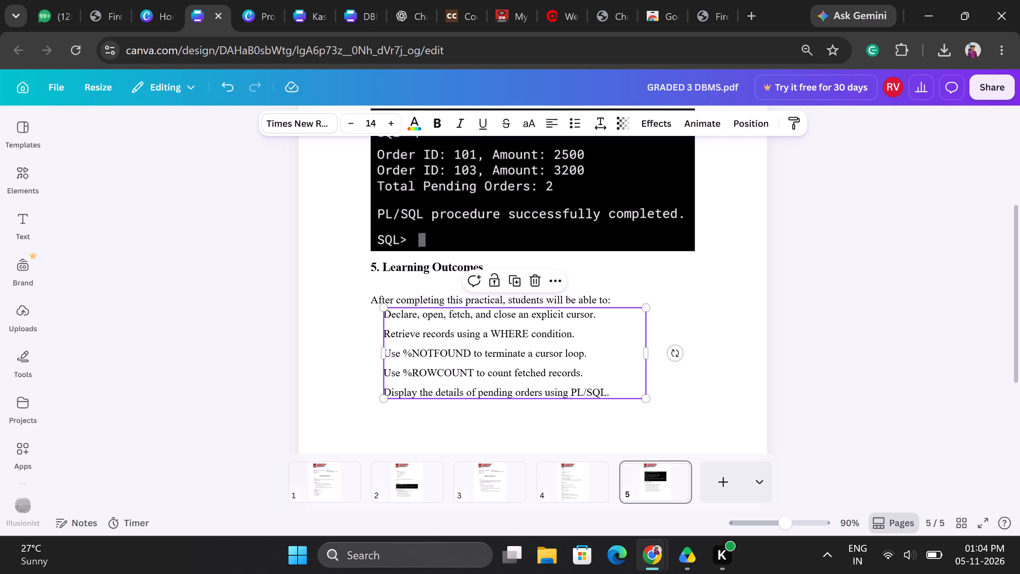
pyautogui.press('Down')
pyautogui.press('Down')
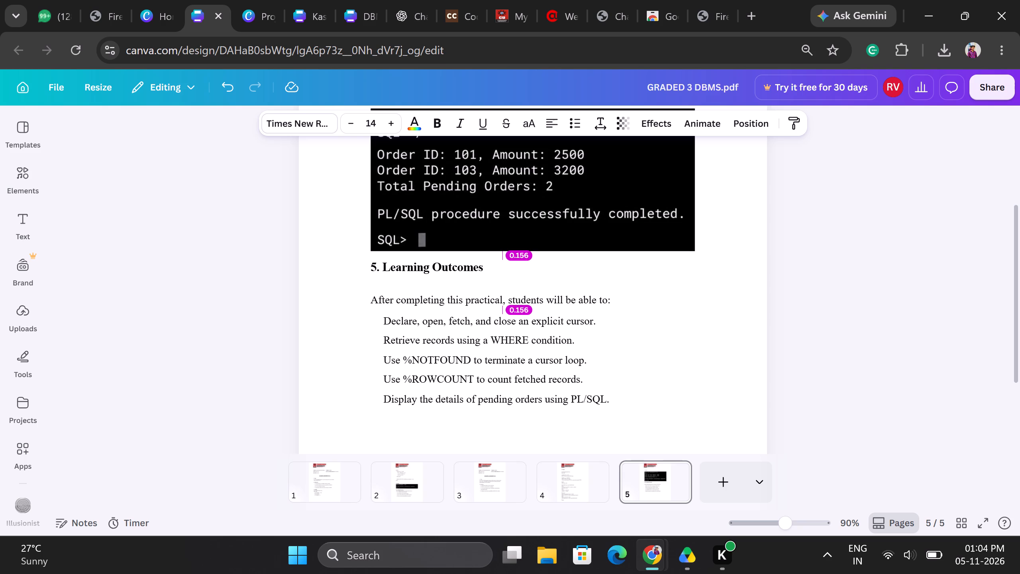
pyautogui.press('Left')
pyautogui.press('Right')
# Turn all five Learning Outcomes lines into a bulleted list.
pyautogui.doubleClick(537, 356)
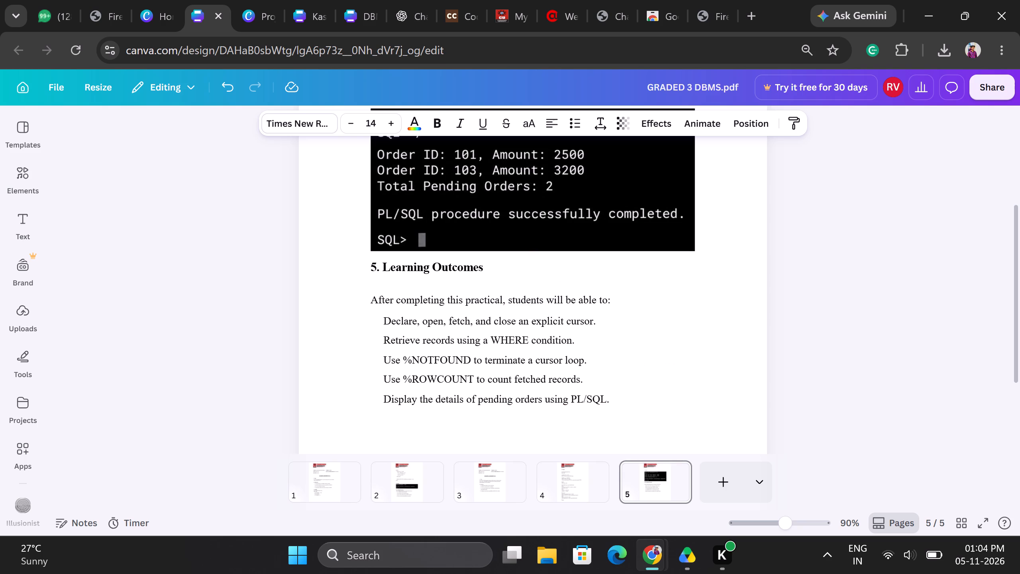
pyautogui.doubleClick(537, 356)
pyautogui.hotkey('ctrl', 'a')
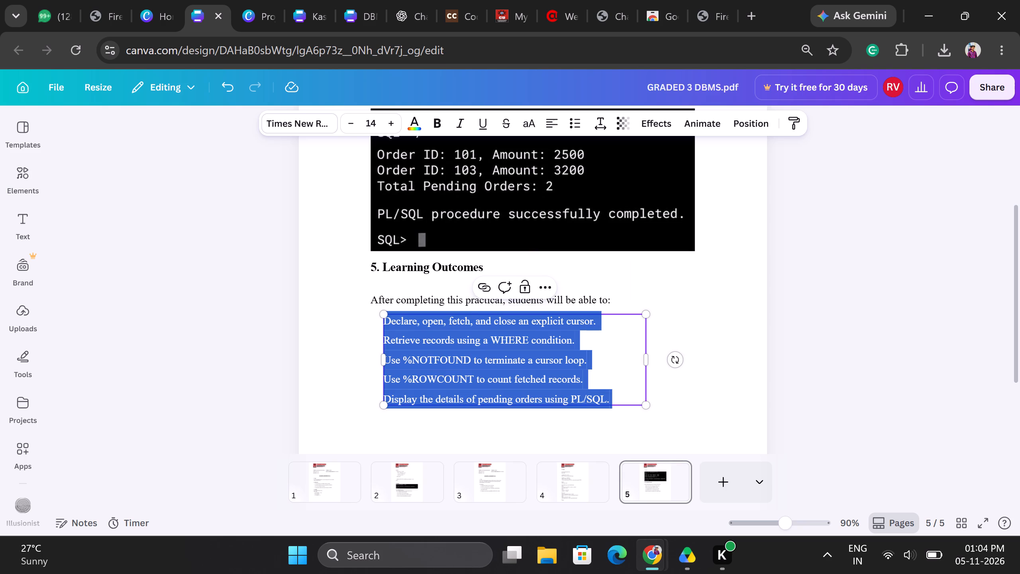
pyautogui.click(571, 122)
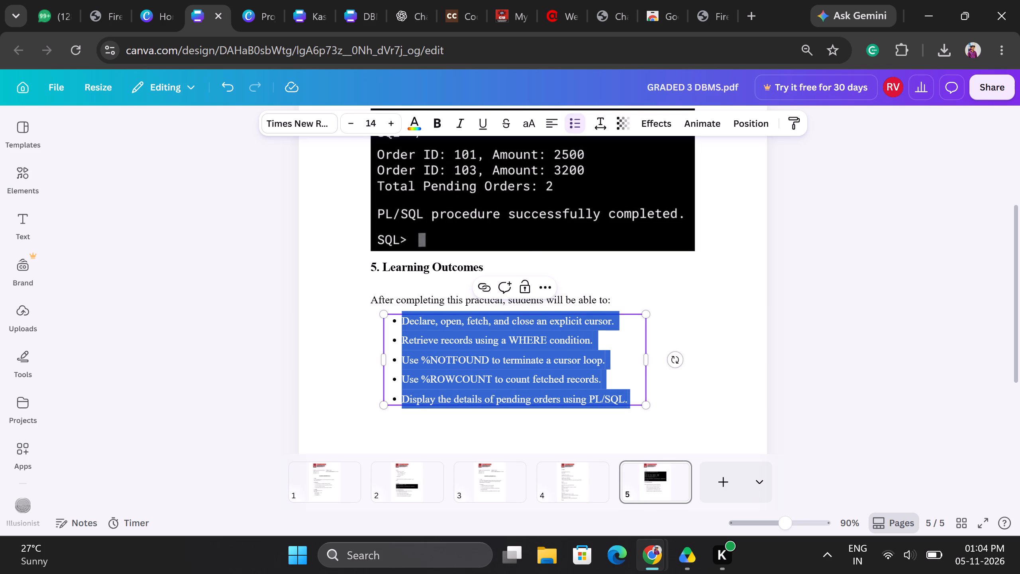
pyautogui.click(796, 321)
# Shift the bulleted list slightly left and up so it sits closer to the introductory sentence.
pyautogui.moveTo(522, 330); pyautogui.dragTo(512, 330)
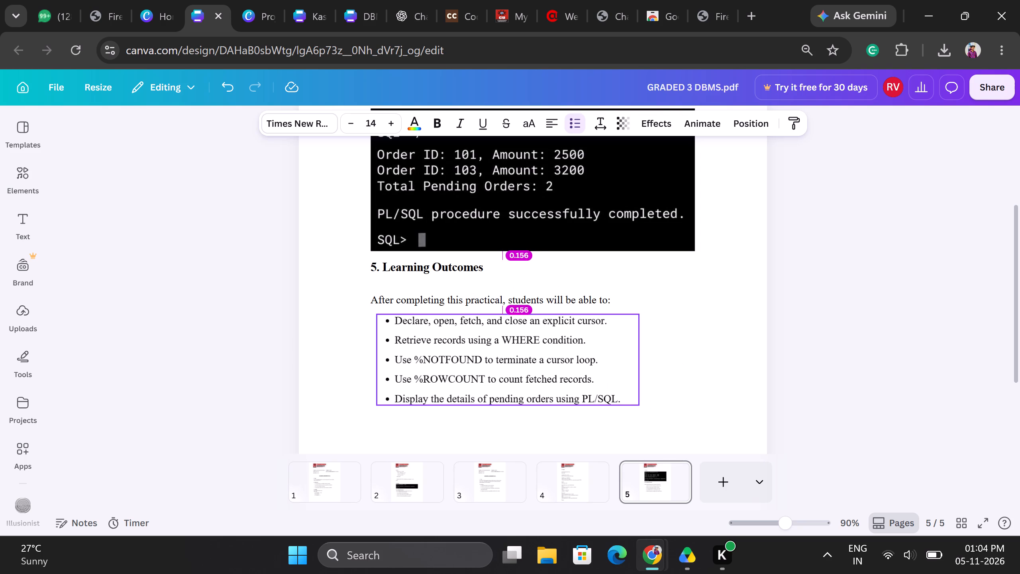
pyautogui.moveTo(512, 330); pyautogui.dragTo(510, 328)
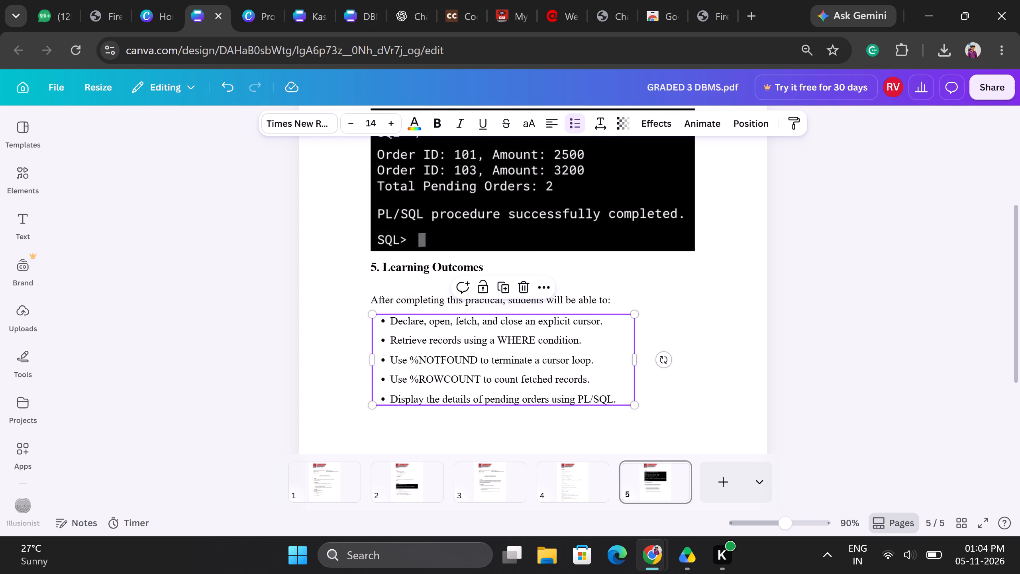
pyautogui.press('Up')
pyautogui.press('Up')
pyautogui.press('Down')
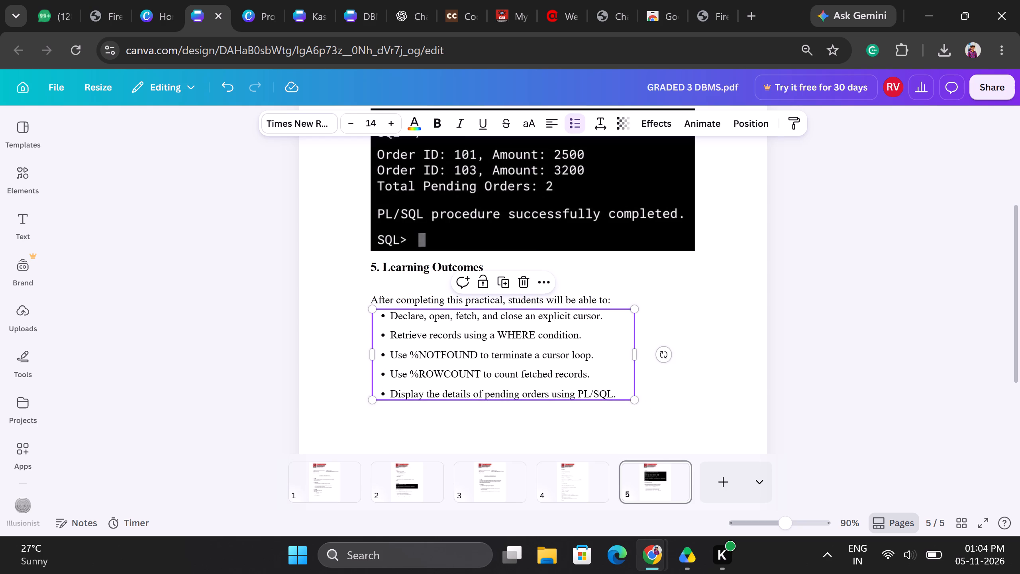
pyautogui.click(930, 342)
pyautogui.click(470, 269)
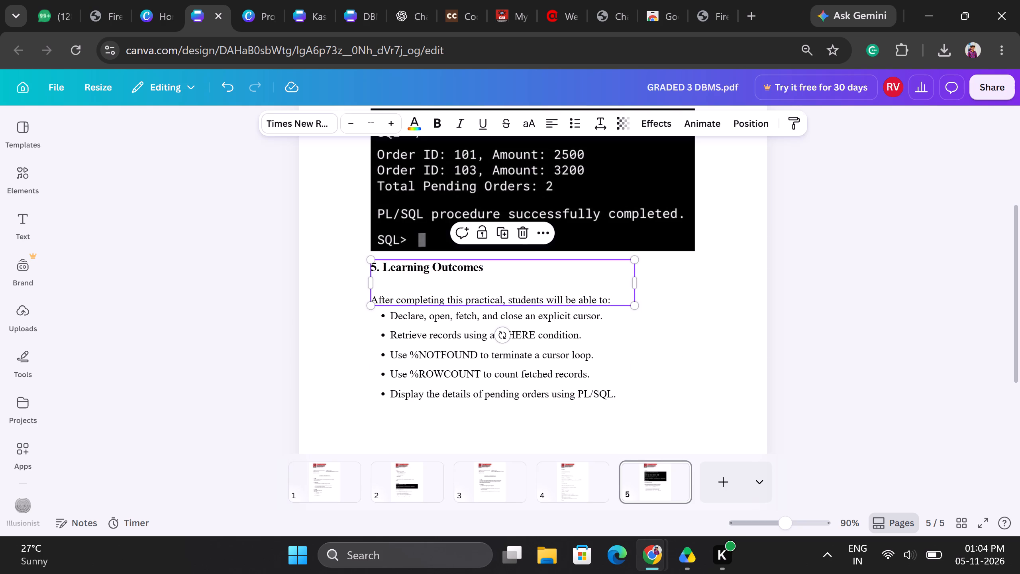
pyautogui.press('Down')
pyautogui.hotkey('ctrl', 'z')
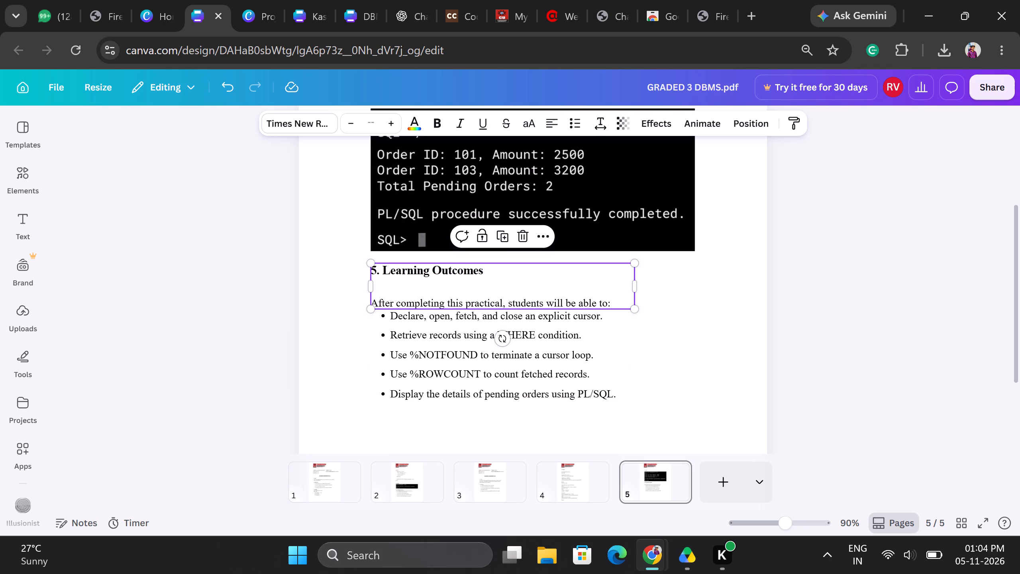
# Delete the blank line between the "5. Learning Outcomes" heading and the sentence below it.
pyautogui.click(380, 290)
pyautogui.click(380, 290)
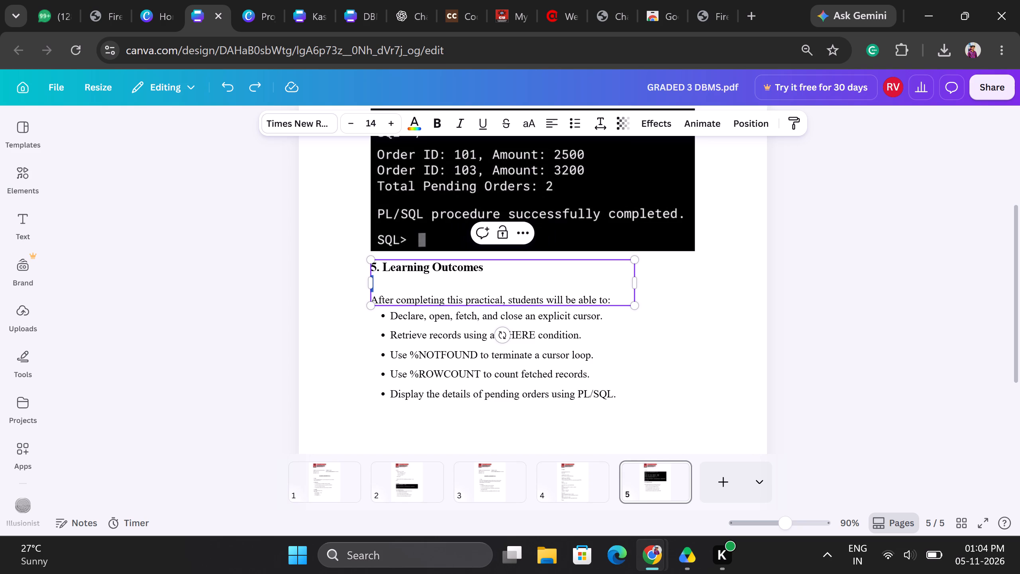
pyautogui.press('BackSpace')
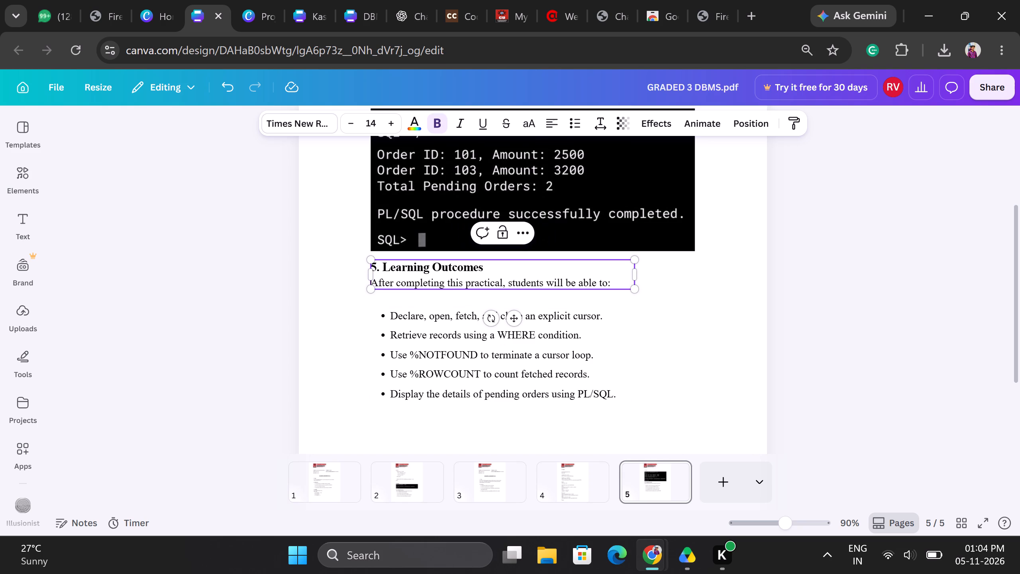
pyautogui.click(921, 324)
# Nudge the "5. Learning Outcomes" heading and sentence block down, closer to the bulleted list.
pyautogui.click(616, 284)
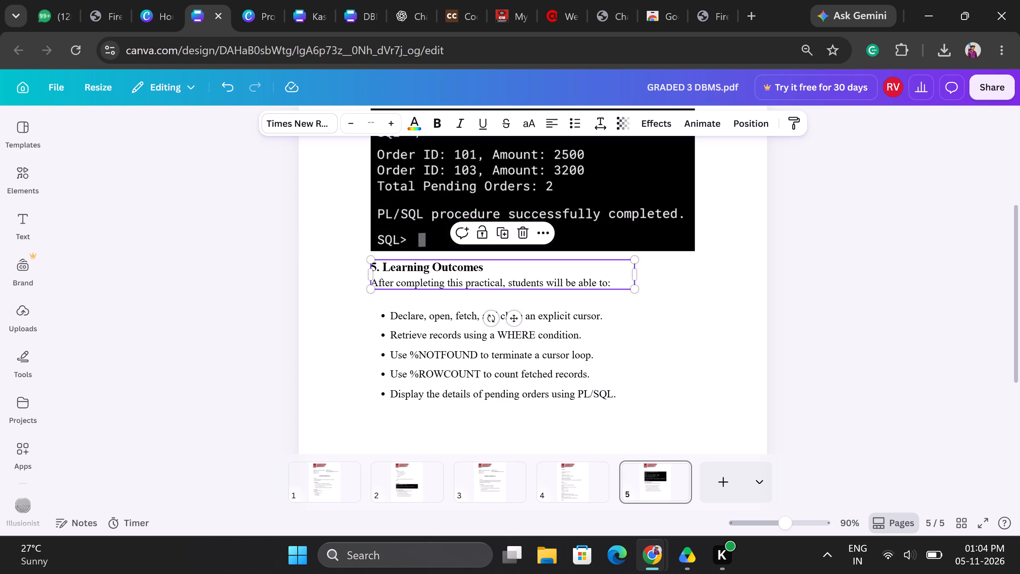
pyautogui.press('Down')
pyautogui.press('Down')
pyautogui.press('Down')
pyautogui.press('Down')
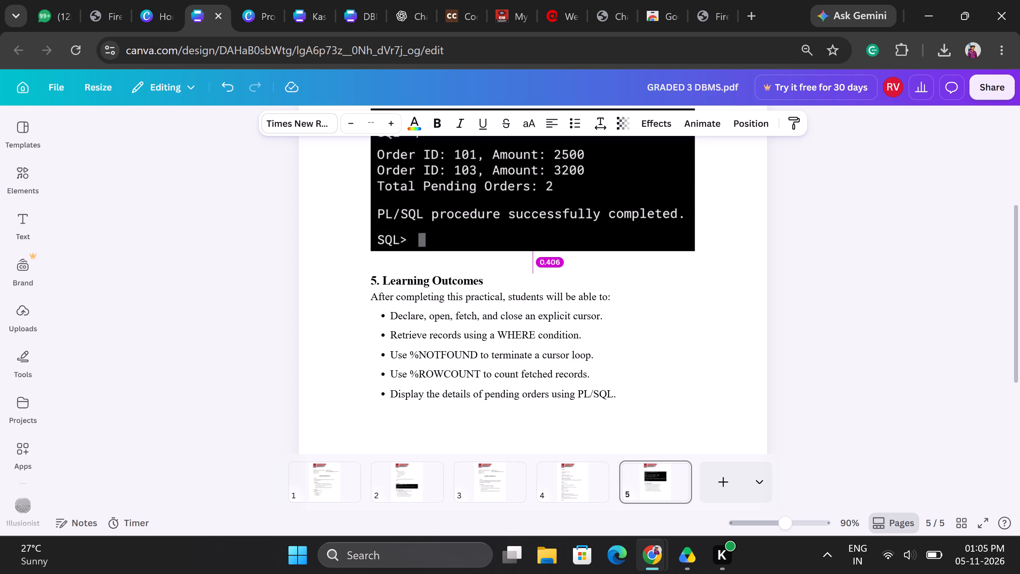
# Set the "4. Output" heading to font size 16.
pyautogui.scroll(2, 616, 284)
pyautogui.scroll(-1, 616, 284)
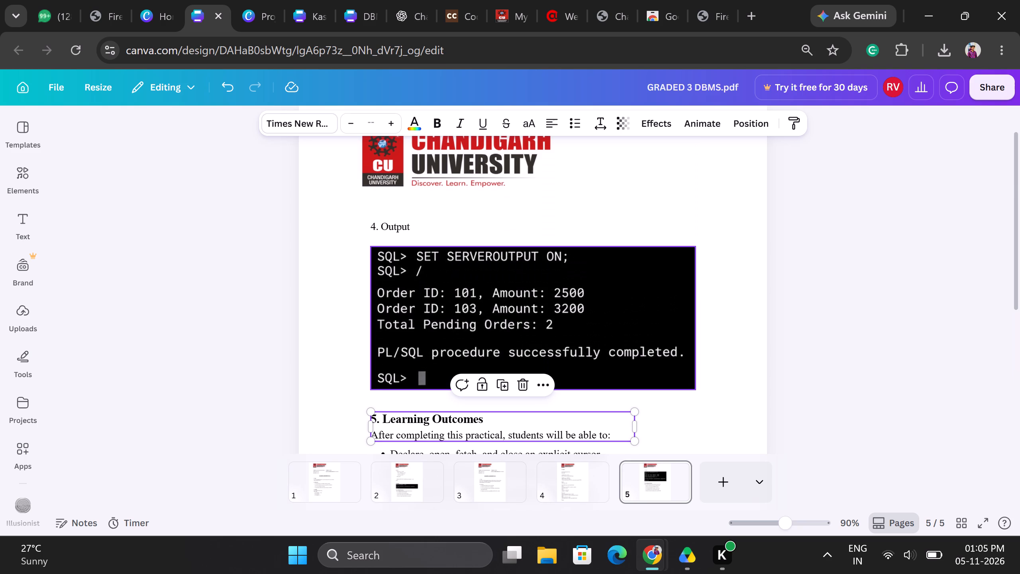
pyautogui.tripleClick(393, 230)
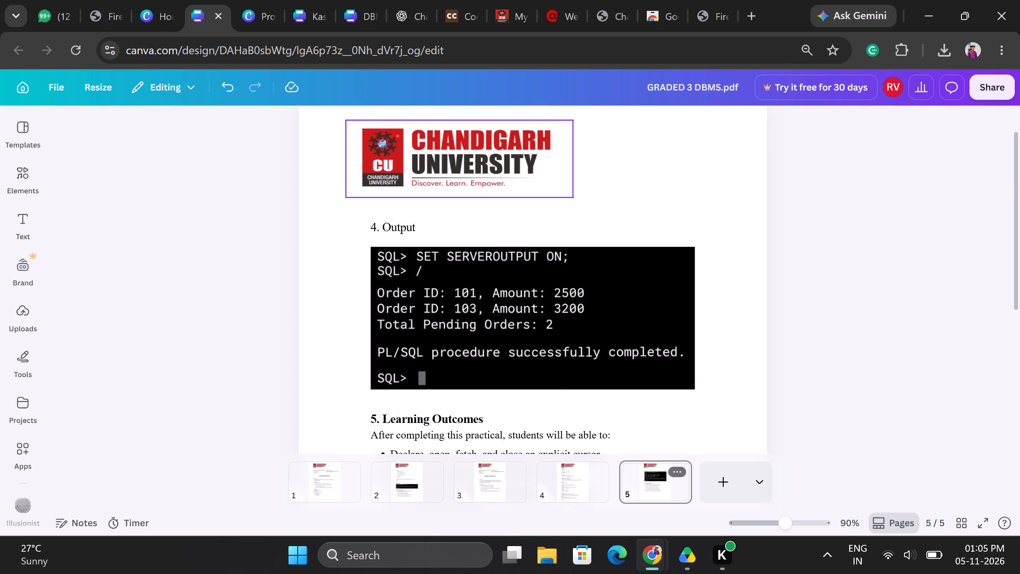
# Nudge the "4. Output" heading down, closer to the output image, keeping its left edge aligned with the image.
pyautogui.click(394, 227)
pyautogui.press('Down')
pyautogui.press('Down')
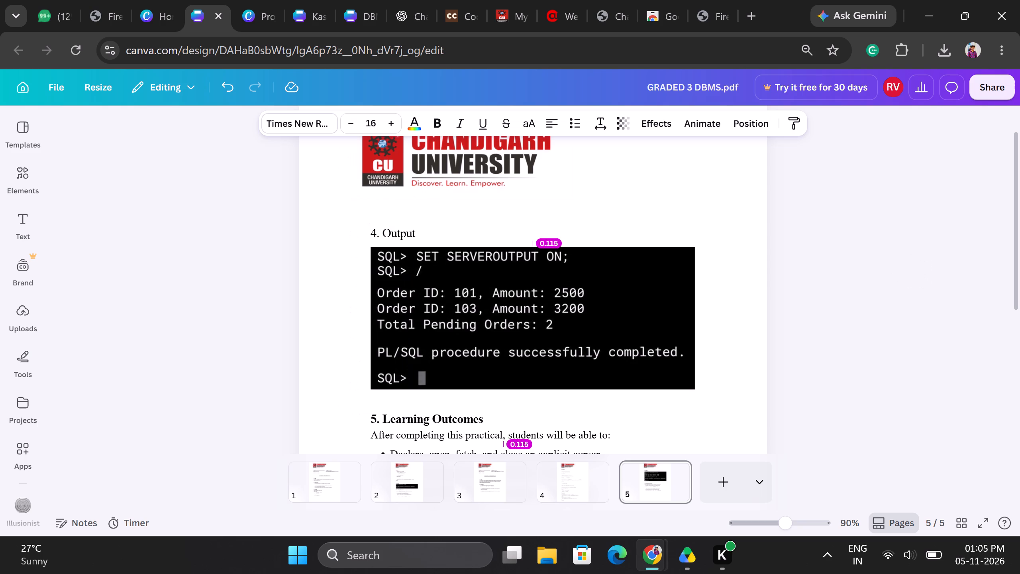
pyautogui.press('Left')
pyautogui.press('Left')
pyautogui.press('Right')
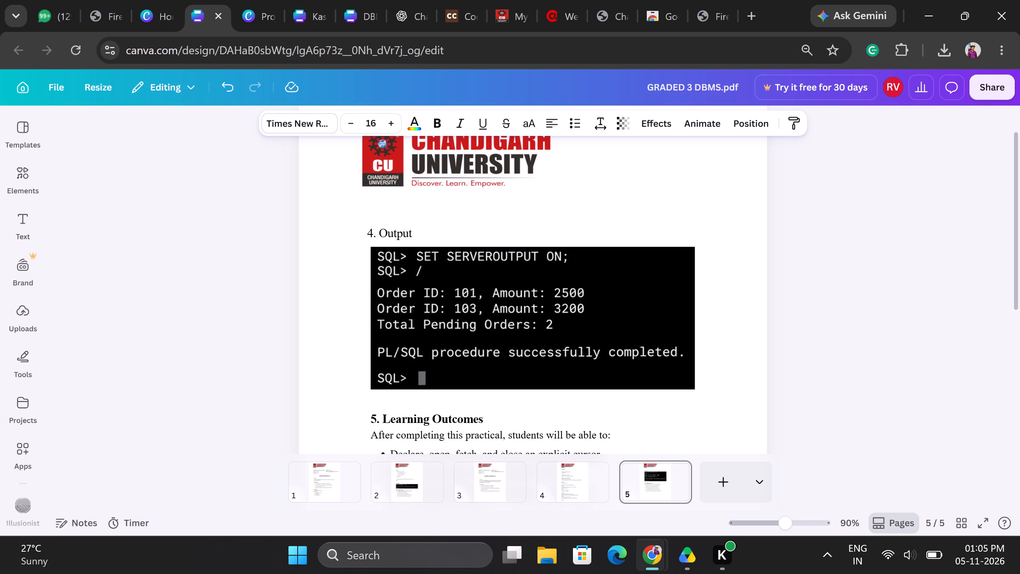
pyautogui.press('Right')
# Make the "4. Output" heading bold.
pyautogui.doubleClick(394, 227)
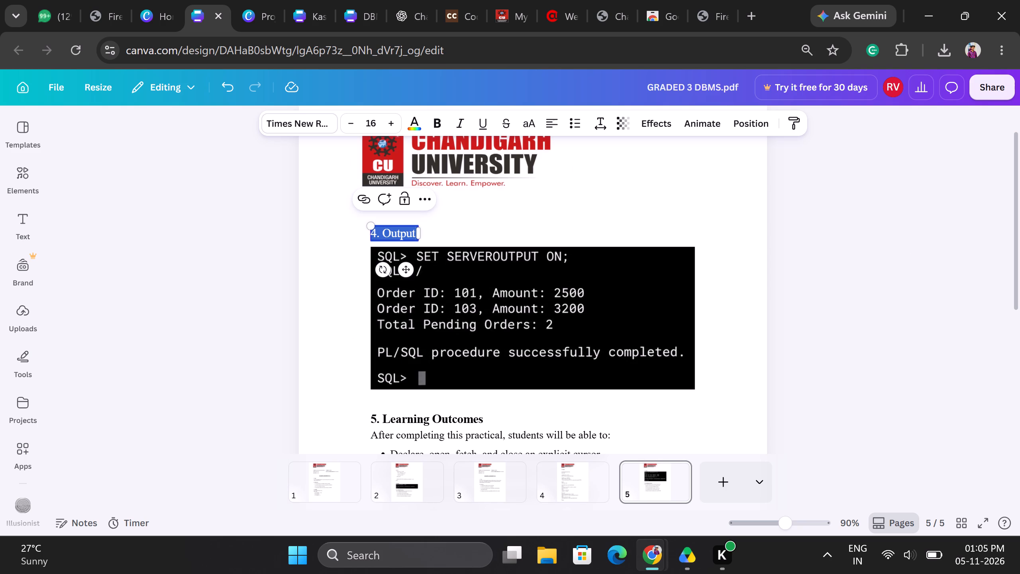
pyautogui.hotkey('ctrl', 'b')
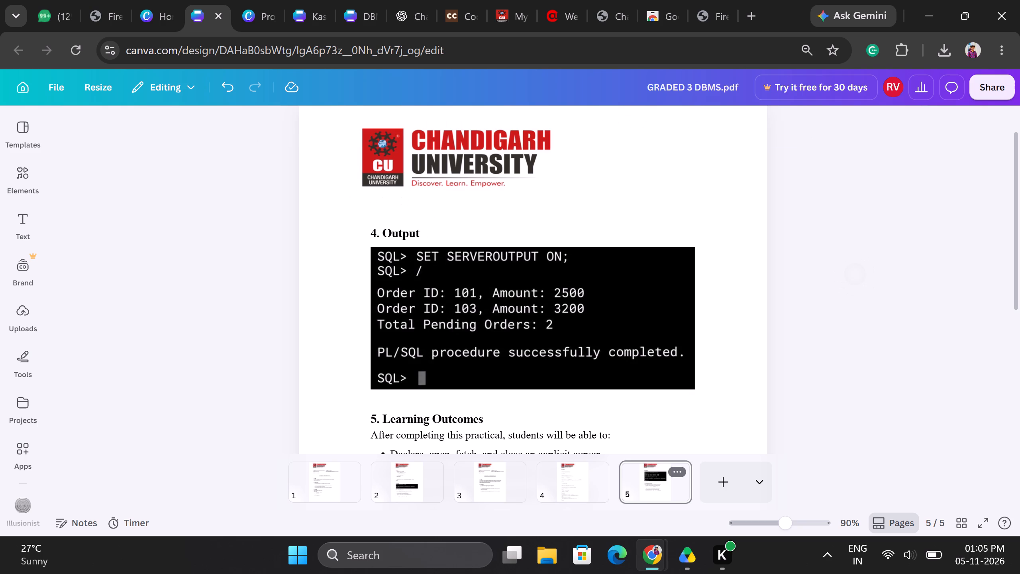
pyautogui.click(827, 287)
# Shrink the SQL output image proportionally, keeping its top-left corner in place under the "4. Output" heading.
pyautogui.scroll(-1, 827, 287)
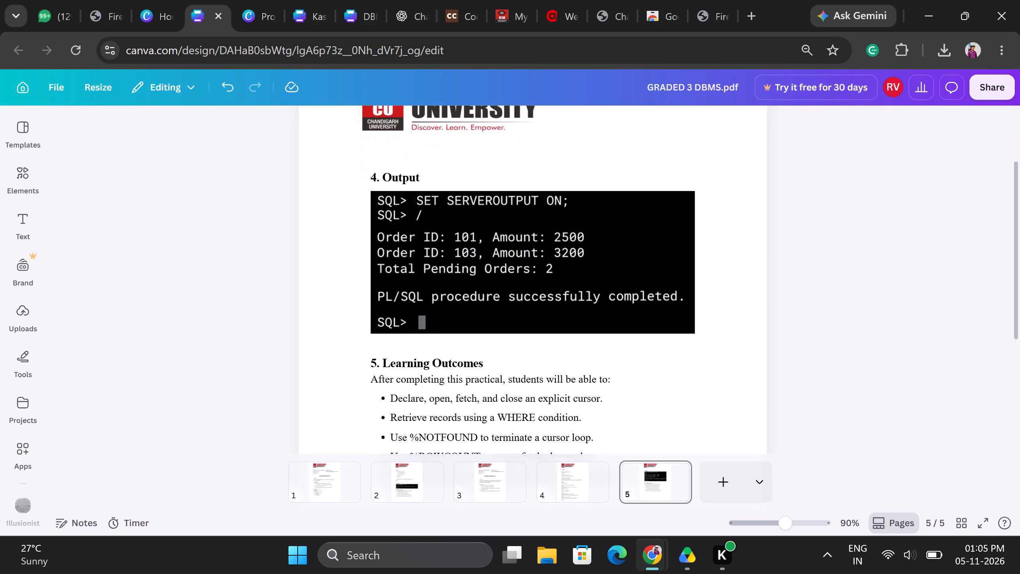
pyautogui.click(510, 263)
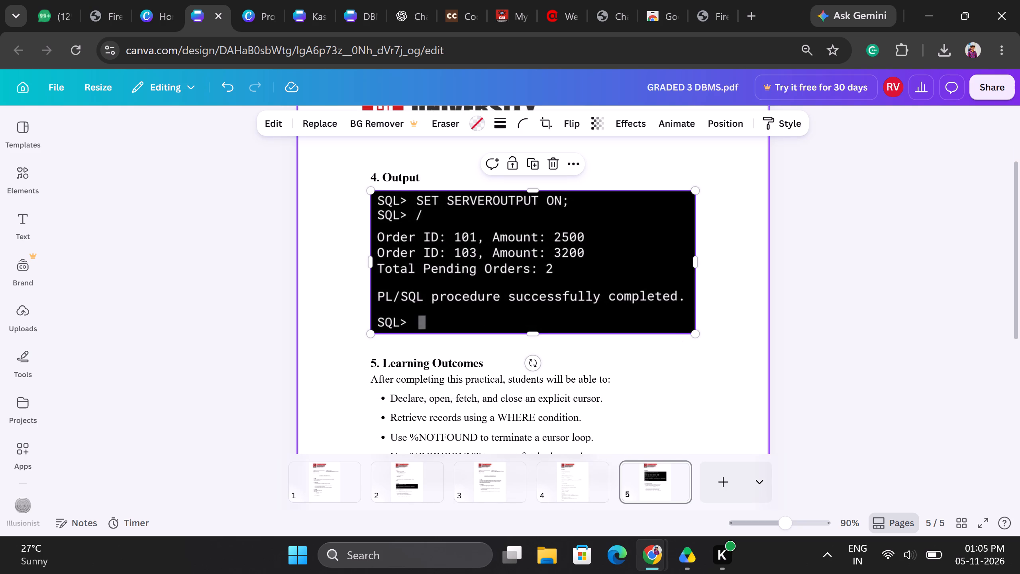
pyautogui.moveTo(696, 335); pyautogui.dragTo(641, 313)
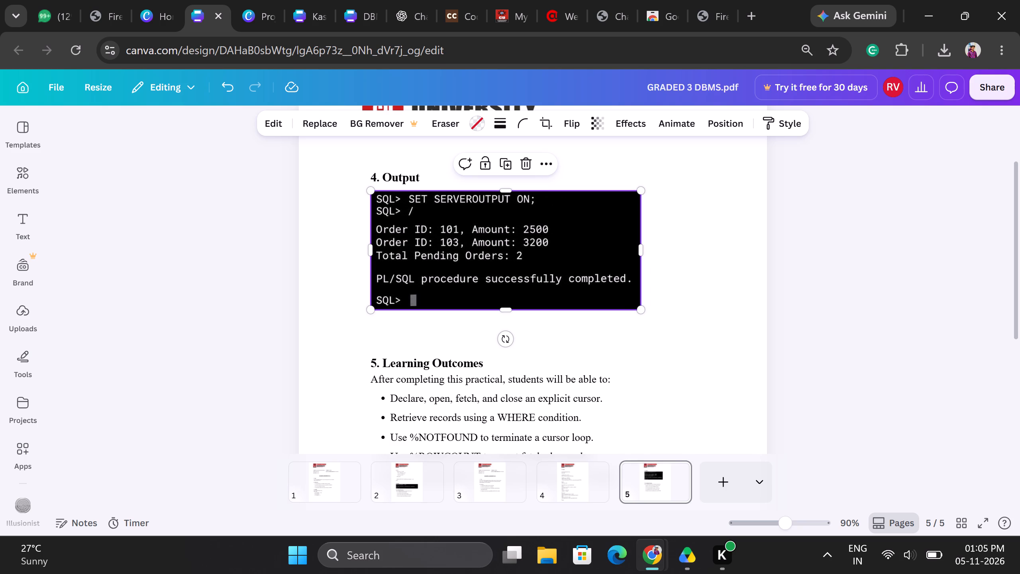
# Nudge the SQL output image on page 5 slightly down, keeping its left edge aligned with the "4. Output" heading.
pyautogui.click(508, 252)
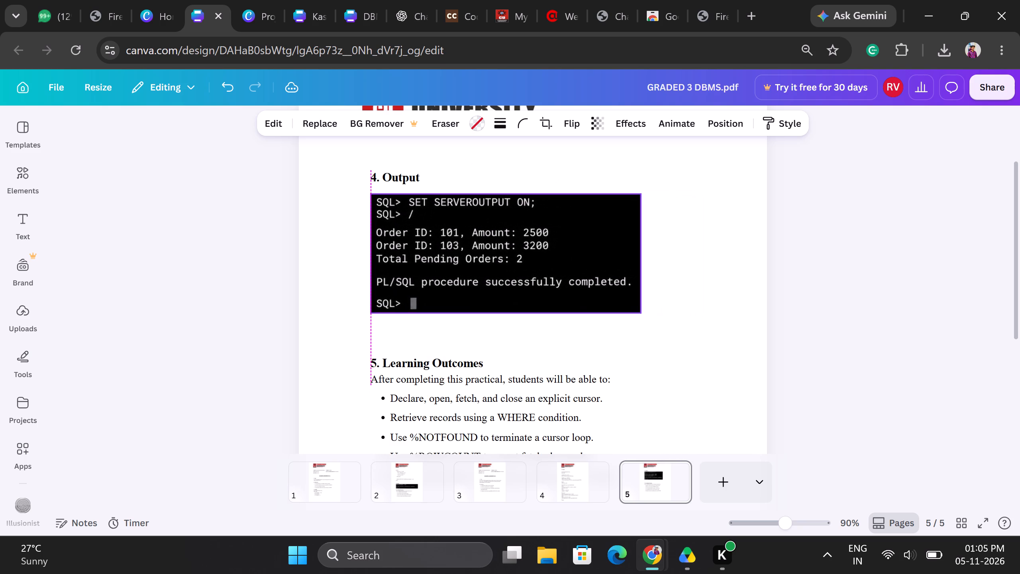
pyautogui.click(839, 375)
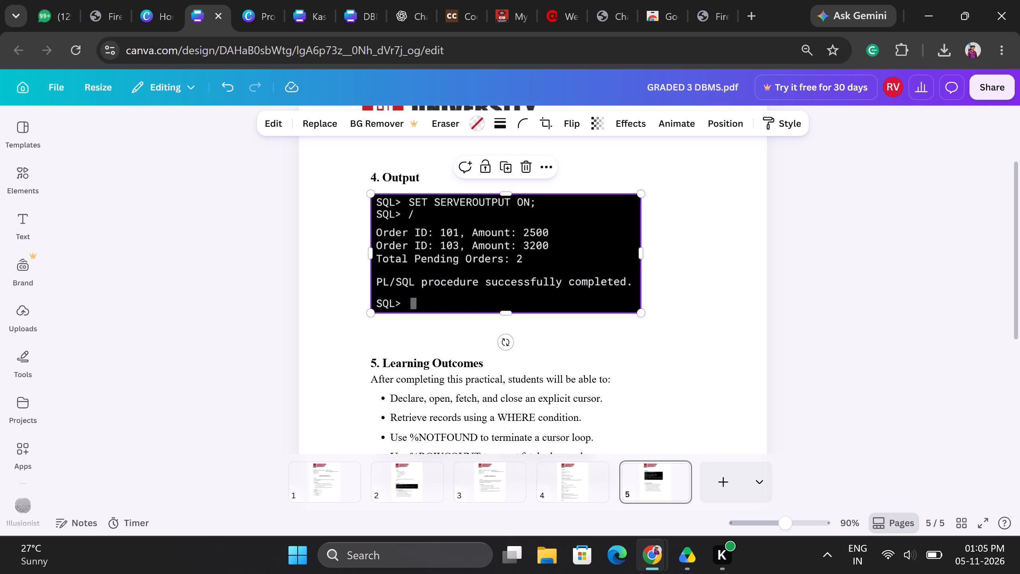
# Review the layout and heading formatting on pages 5, 4 and 3 of the document.
pyautogui.scroll(-1, 839, 375)
pyautogui.keyDown('ctrl'); pyautogui.scroll(-2, 839, 375); pyautogui.keyUp('ctrl')
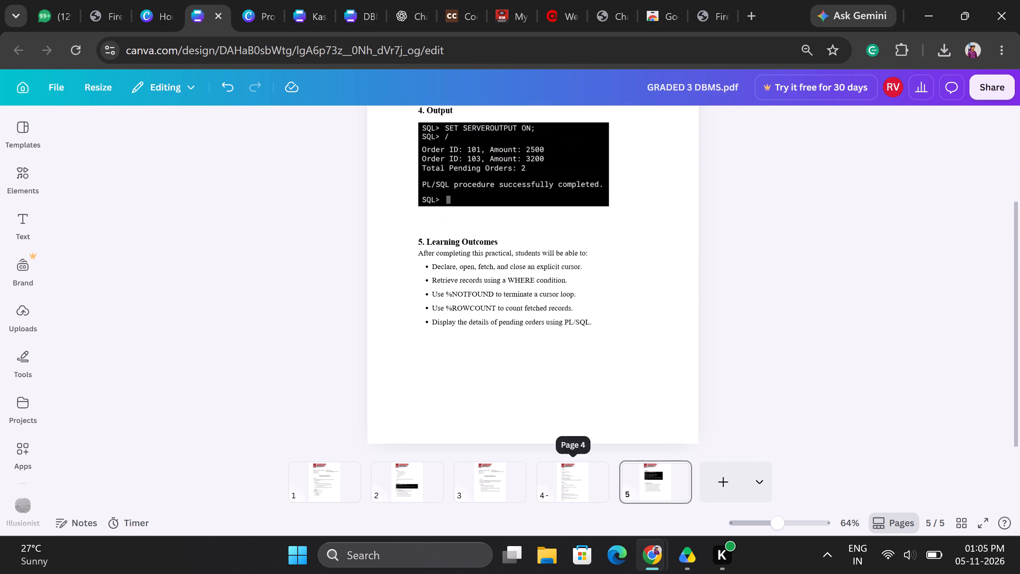
pyautogui.click(561, 481)
pyautogui.scroll(2, 595, 336)
pyautogui.keyDown('ctrl'); pyautogui.scroll(-3, 595, 336); pyautogui.keyUp('ctrl')
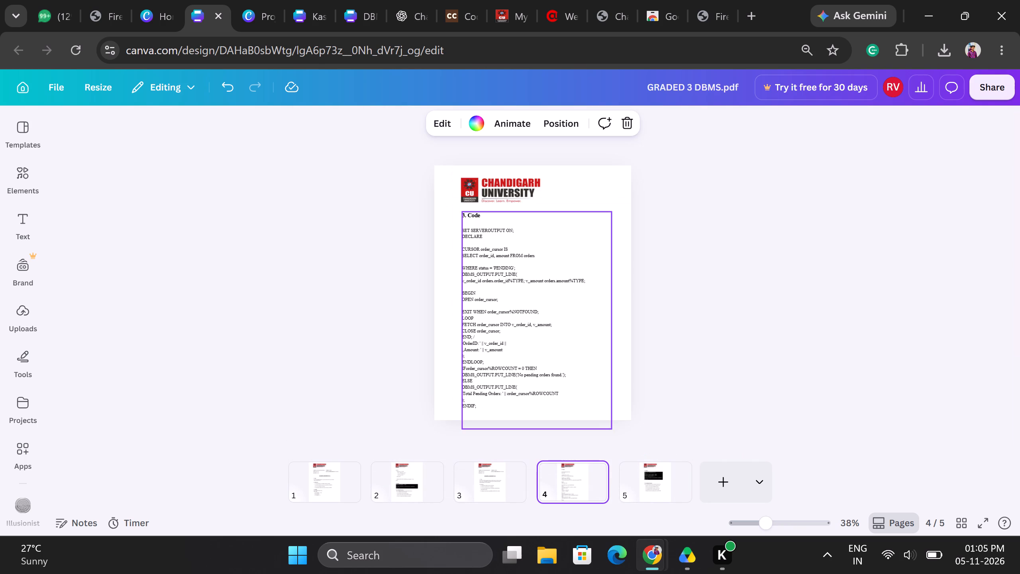
pyautogui.click(487, 496)
pyautogui.click(398, 486)
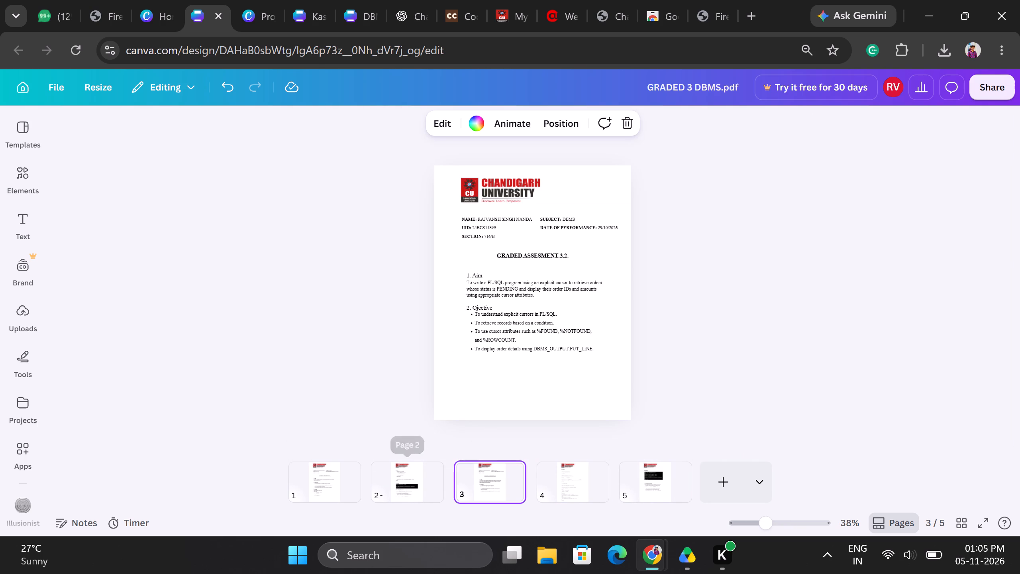
pyautogui.click(483, 474)
pyautogui.keyDown('ctrl'); pyautogui.scroll(2, 515, 261); pyautogui.keyUp('ctrl')
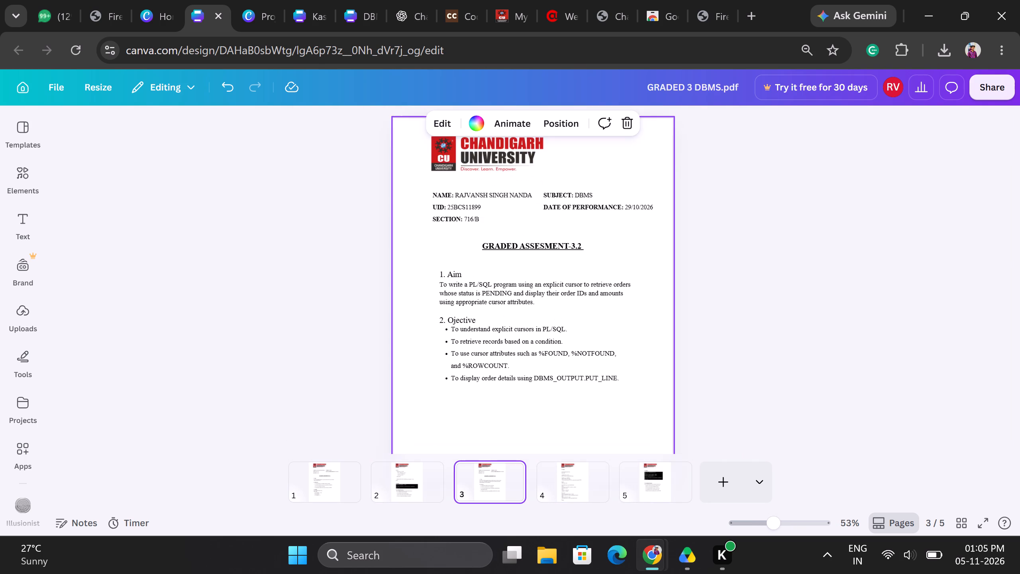
pyautogui.keyDown('ctrl'); pyautogui.scroll(3, 515, 261); pyautogui.keyUp('ctrl')
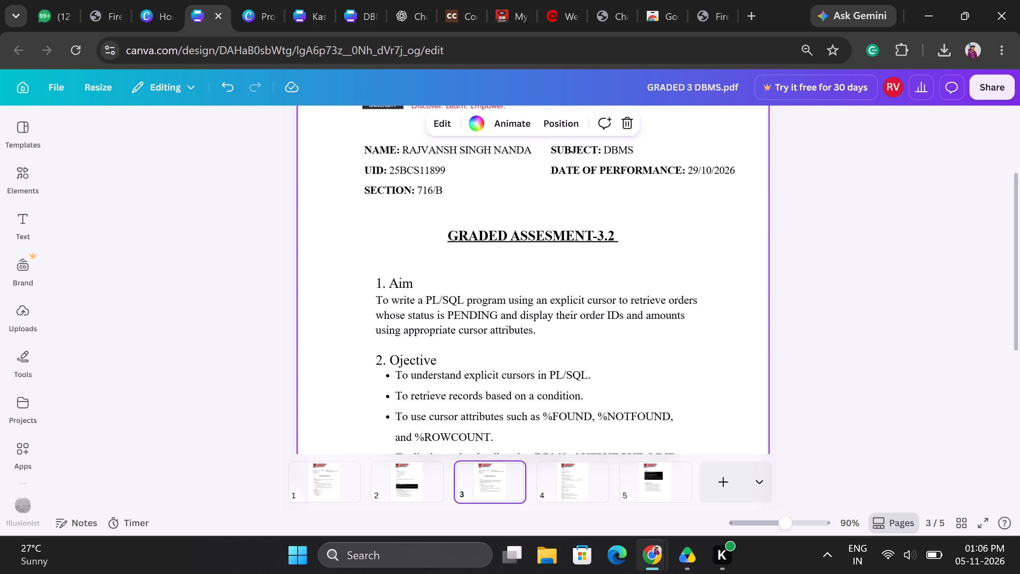
pyautogui.keyDown('ctrl'); pyautogui.scroll(-2, 515, 261); pyautogui.keyUp('ctrl')
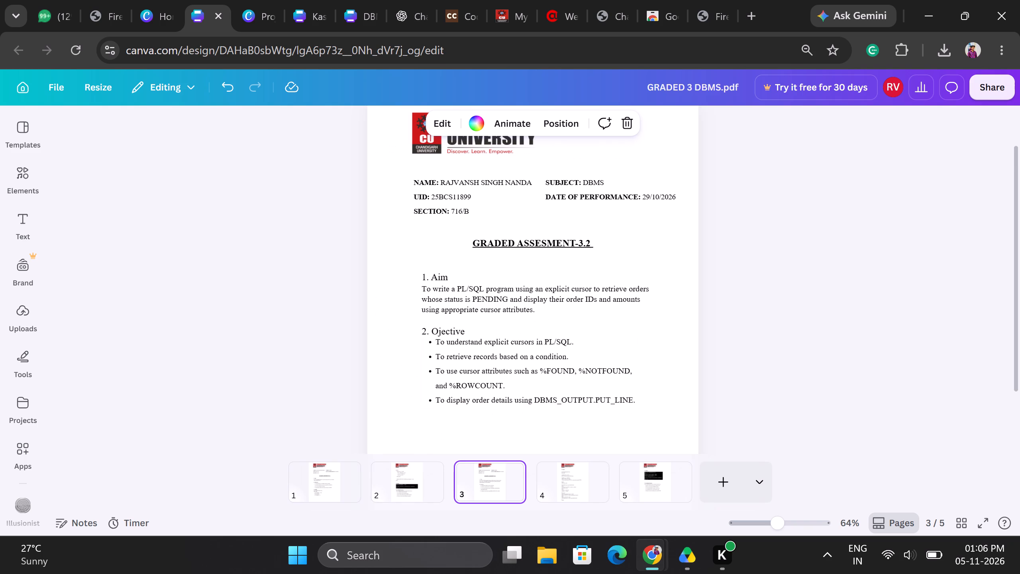
pyautogui.click(387, 496)
# Make the "1. Aim" and "2. Ojective" headings on page 3 bold.
pyautogui.click(491, 487)
pyautogui.tripleClick(452, 277)
pyautogui.click(452, 277)
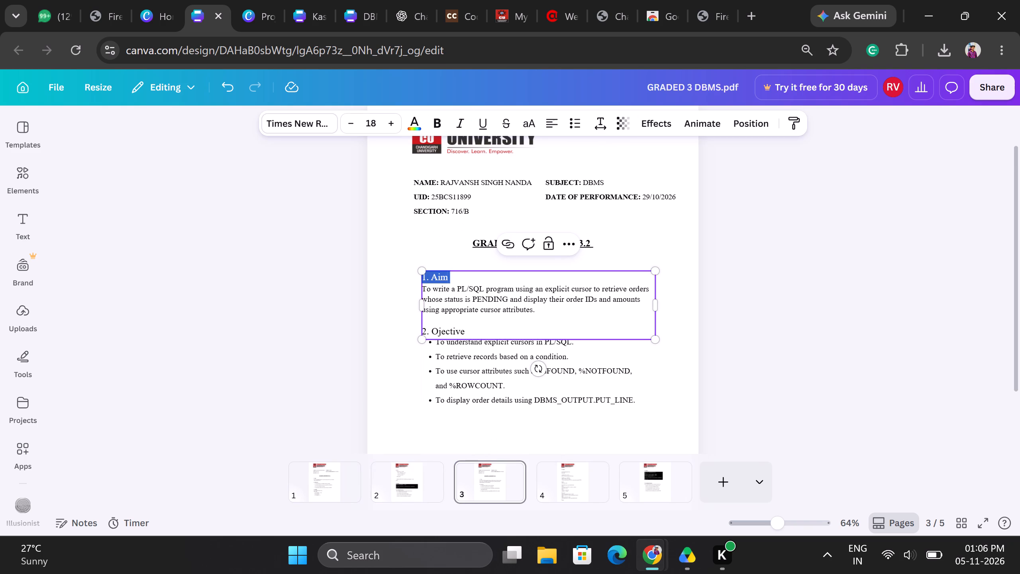
pyautogui.hotkey('ctrl', 'b')
pyautogui.click(470, 370)
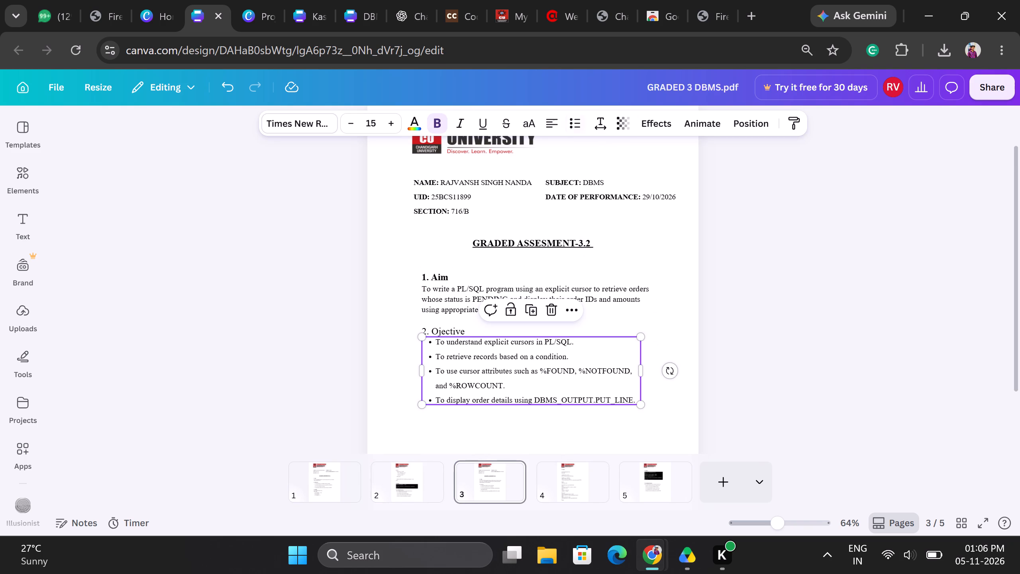
pyautogui.tripleClick(458, 331)
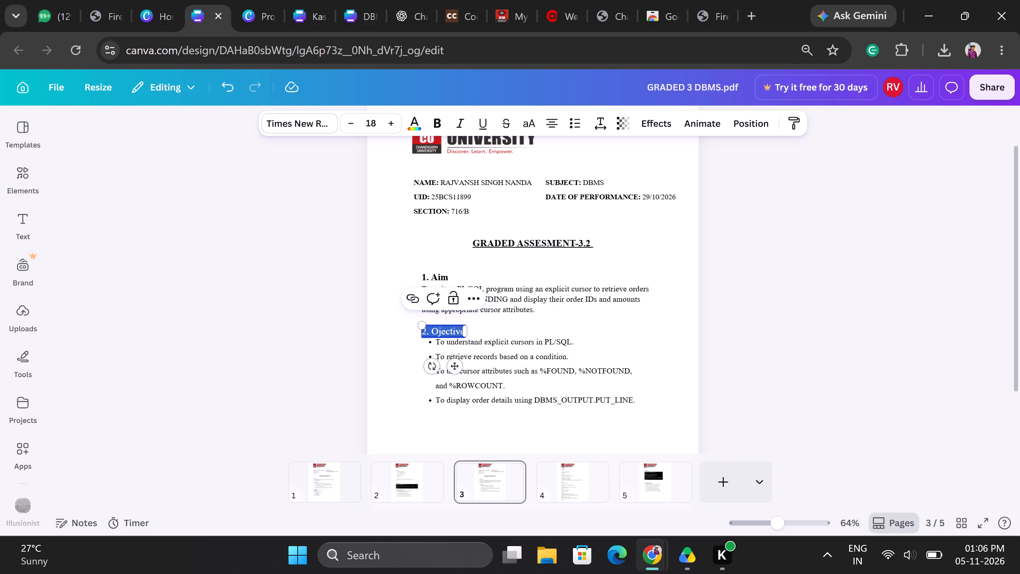
pyautogui.hotkey('ctrl', 'b')
pyautogui.click(707, 414)
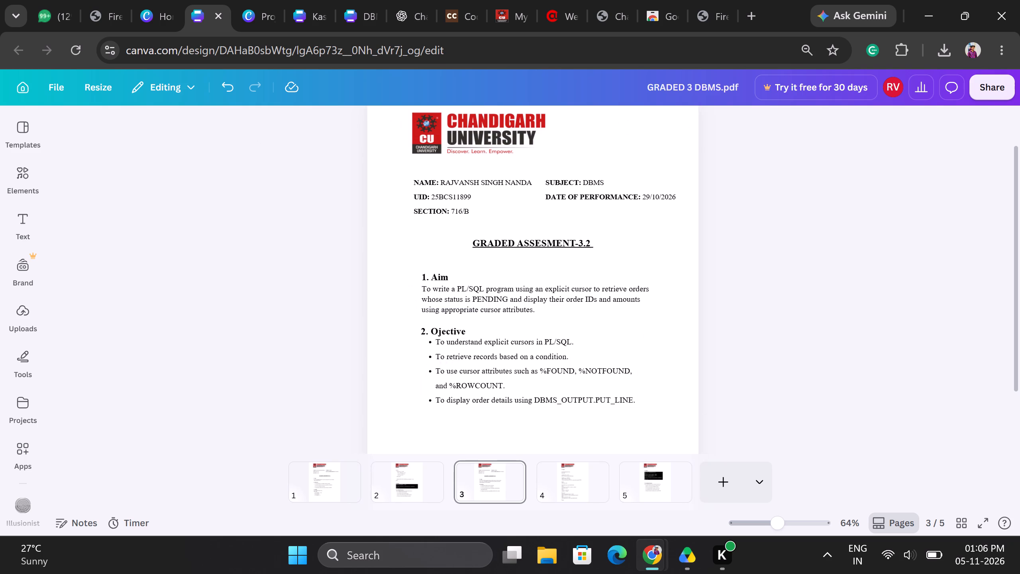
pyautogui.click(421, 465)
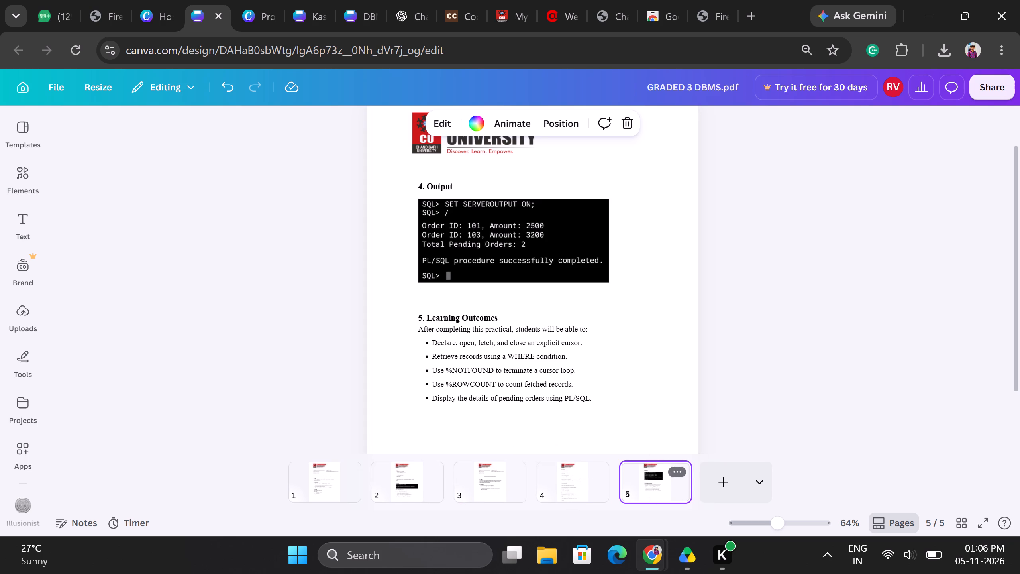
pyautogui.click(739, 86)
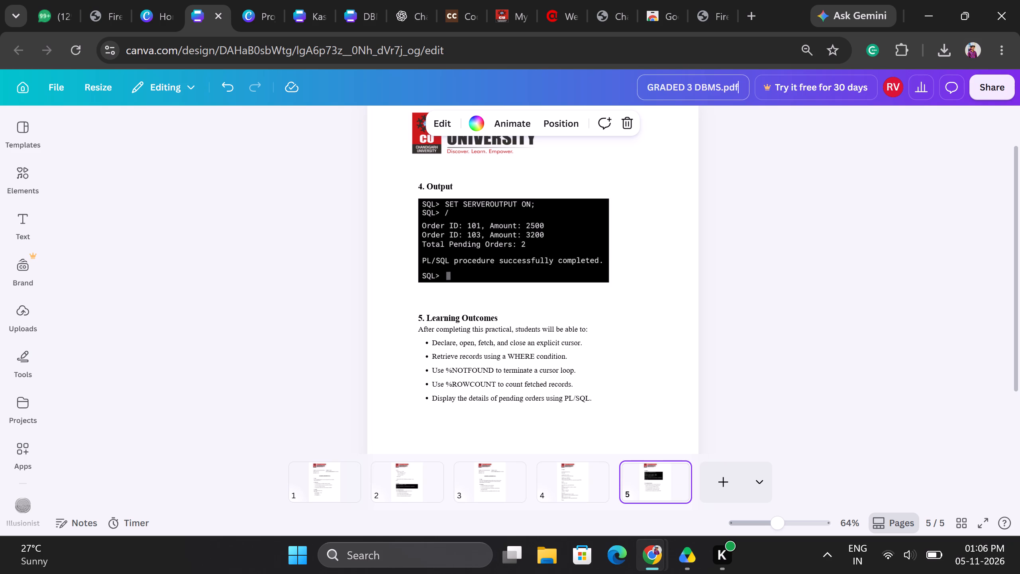
# Set the design's download file type to PDF with the Download options, and close them without downloading.
pyautogui.click(989, 83)
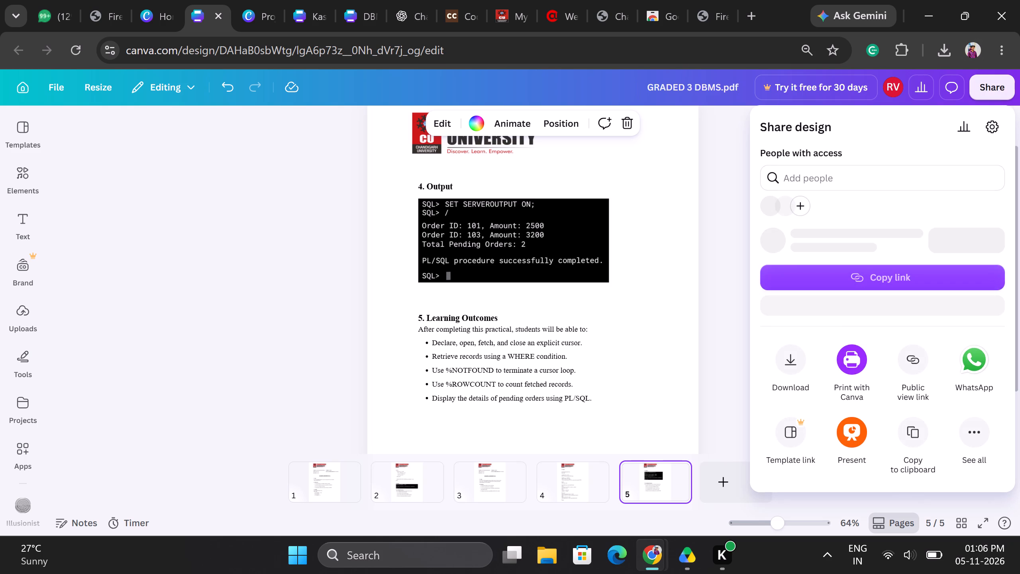
pyautogui.click(789, 388)
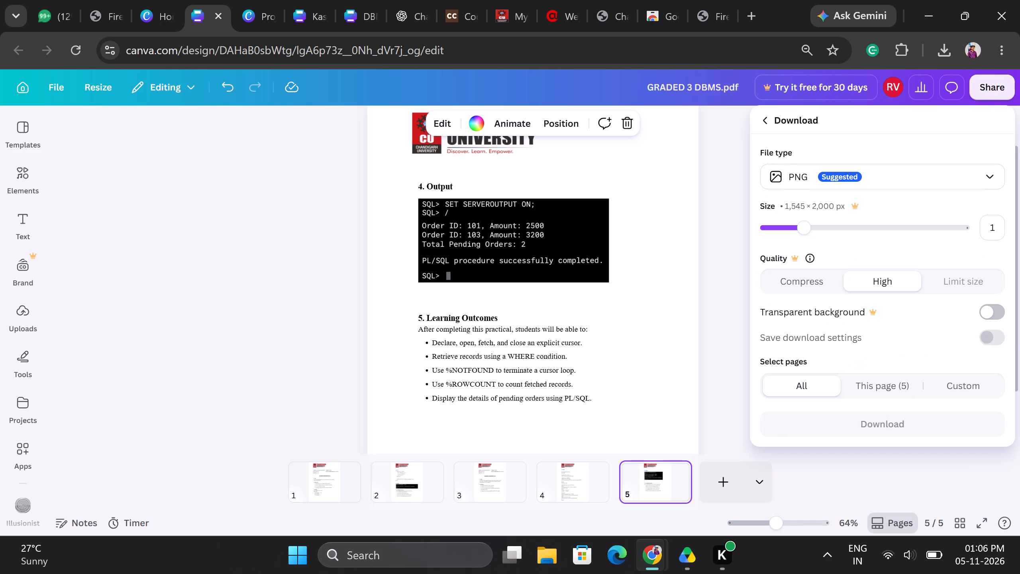
pyautogui.click(892, 186)
pyautogui.click(900, 174)
pyautogui.click(922, 175)
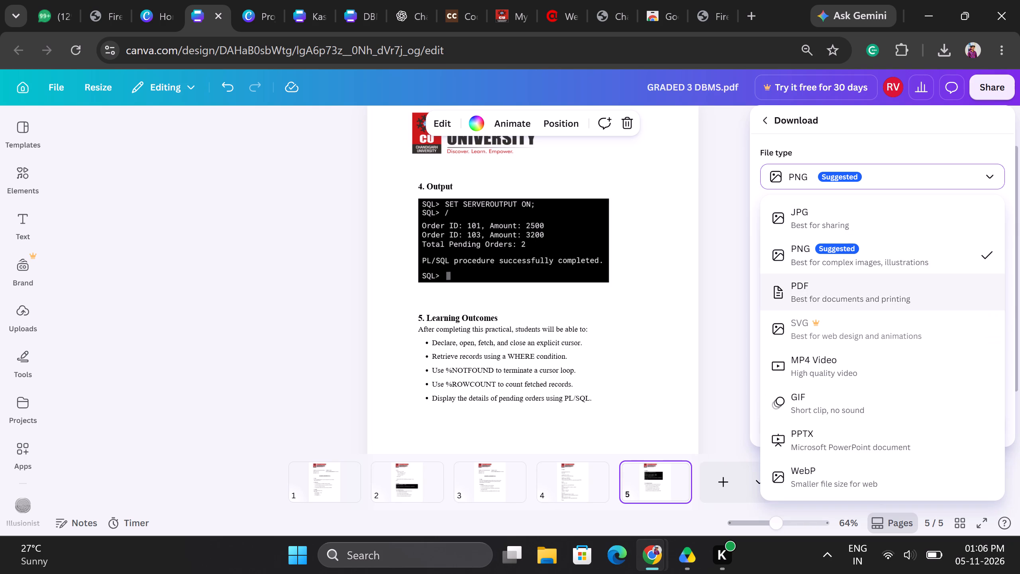
pyautogui.click(842, 293)
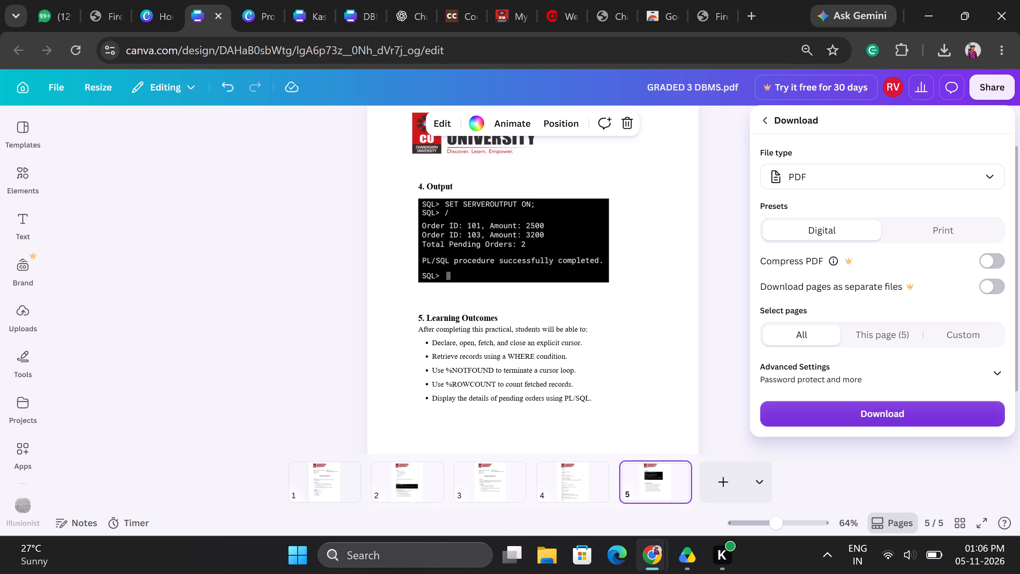
pyautogui.click(490, 482)
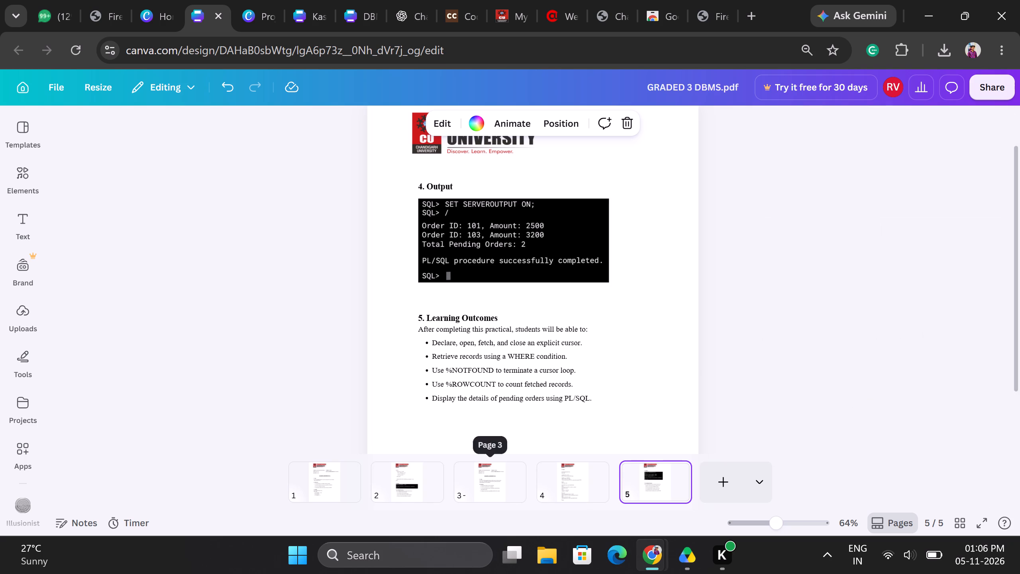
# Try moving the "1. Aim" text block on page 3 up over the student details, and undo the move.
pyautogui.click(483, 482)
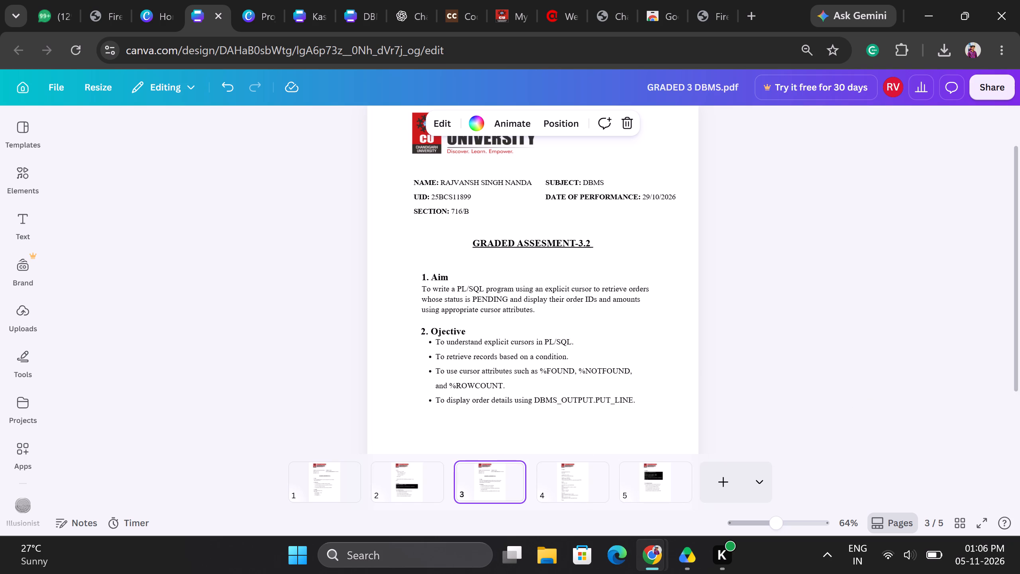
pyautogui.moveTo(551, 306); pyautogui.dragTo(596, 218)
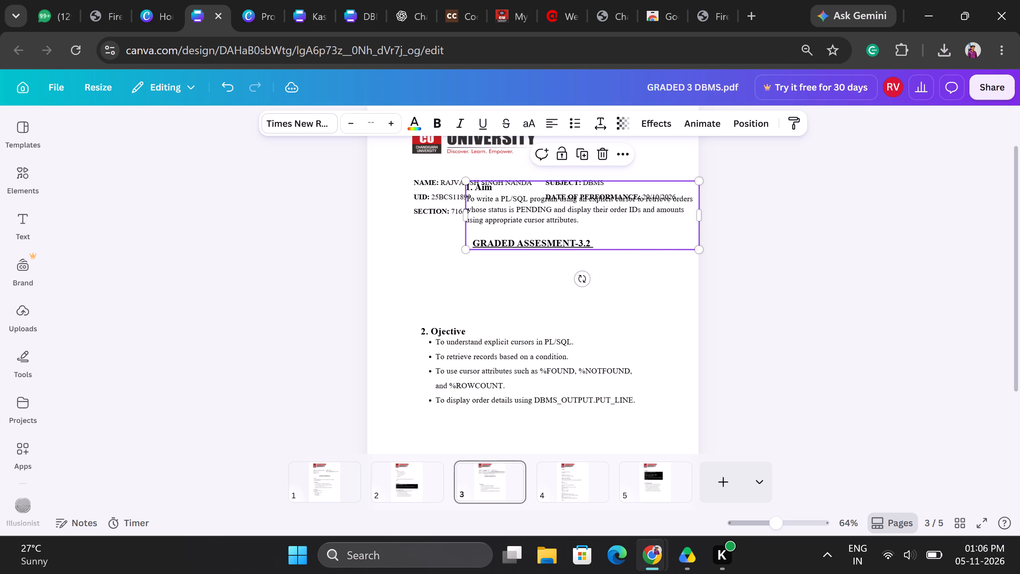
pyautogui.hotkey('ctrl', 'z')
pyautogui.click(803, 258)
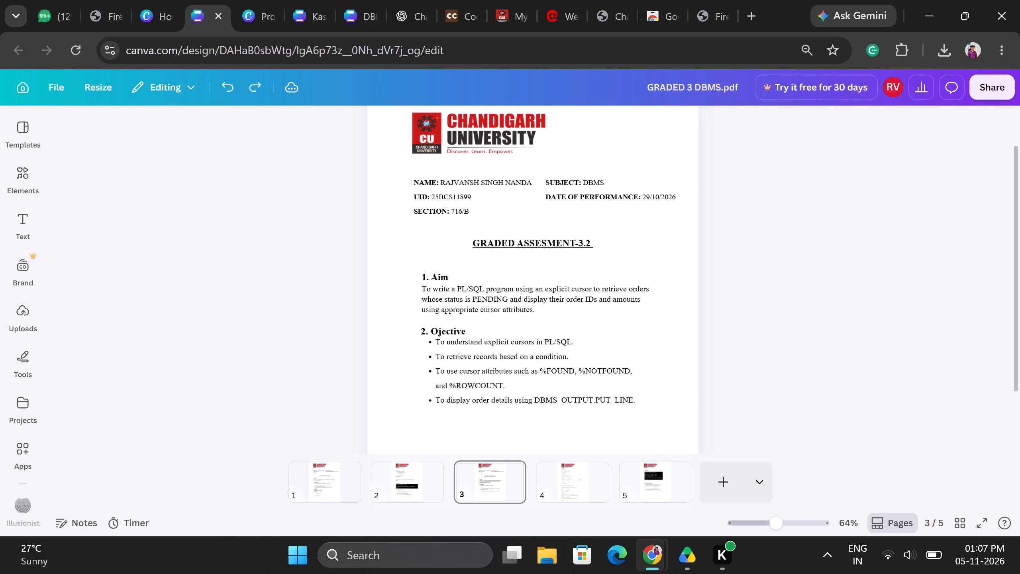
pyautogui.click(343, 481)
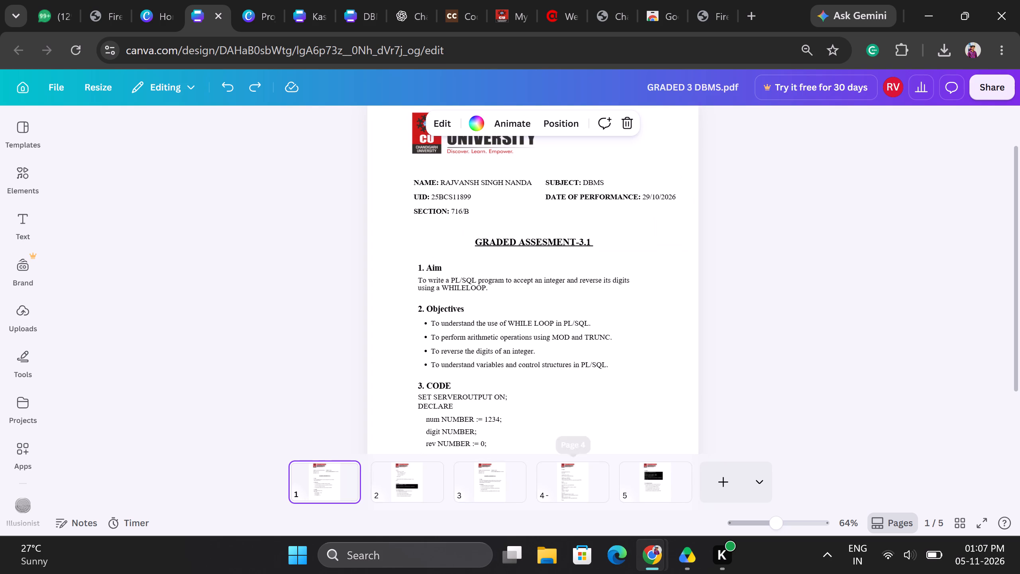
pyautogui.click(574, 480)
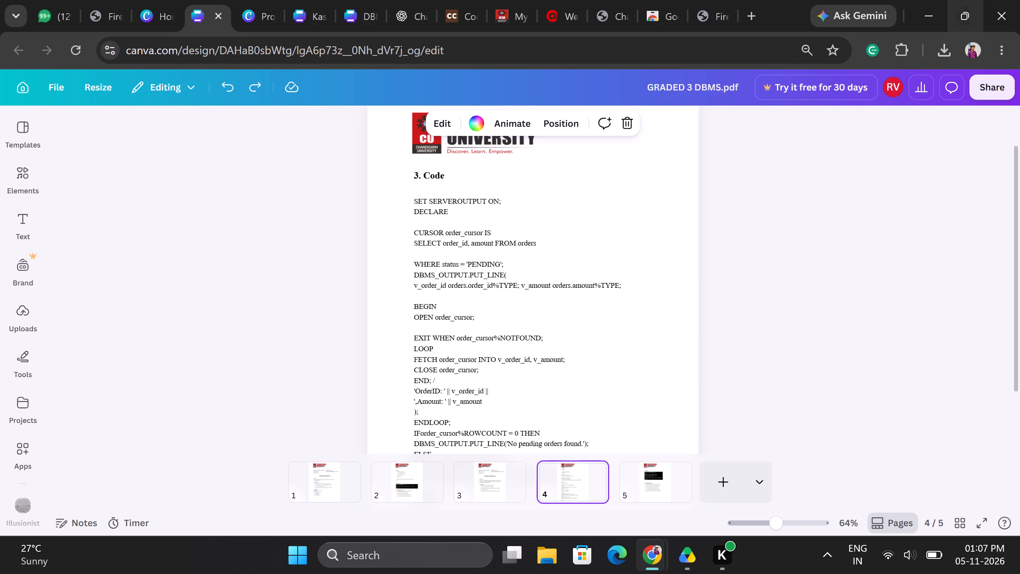
# Download all pages of the design as a PDF with the Digital preset, and dismiss the download notice.
pyautogui.click(1001, 92)
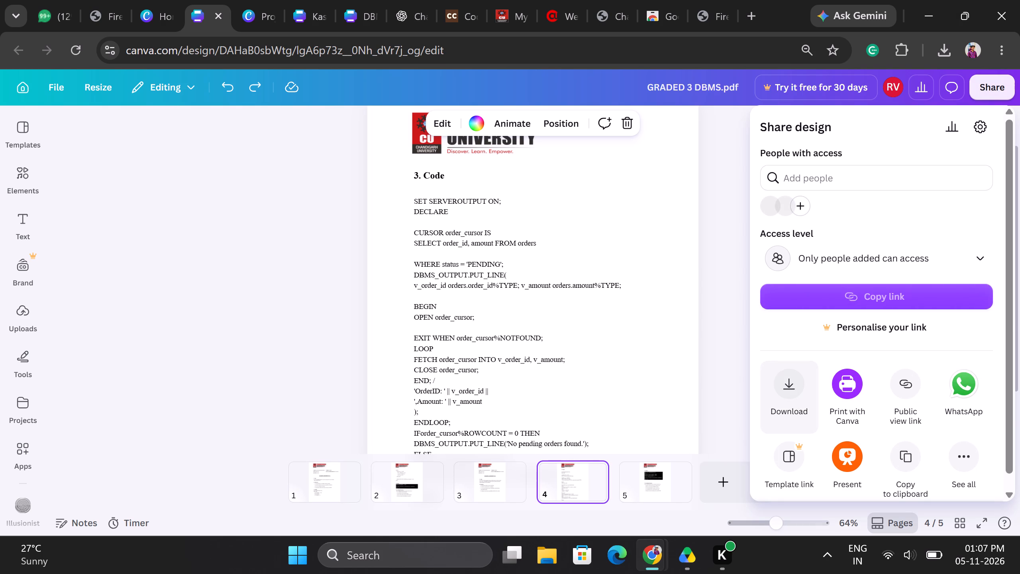
pyautogui.click(788, 388)
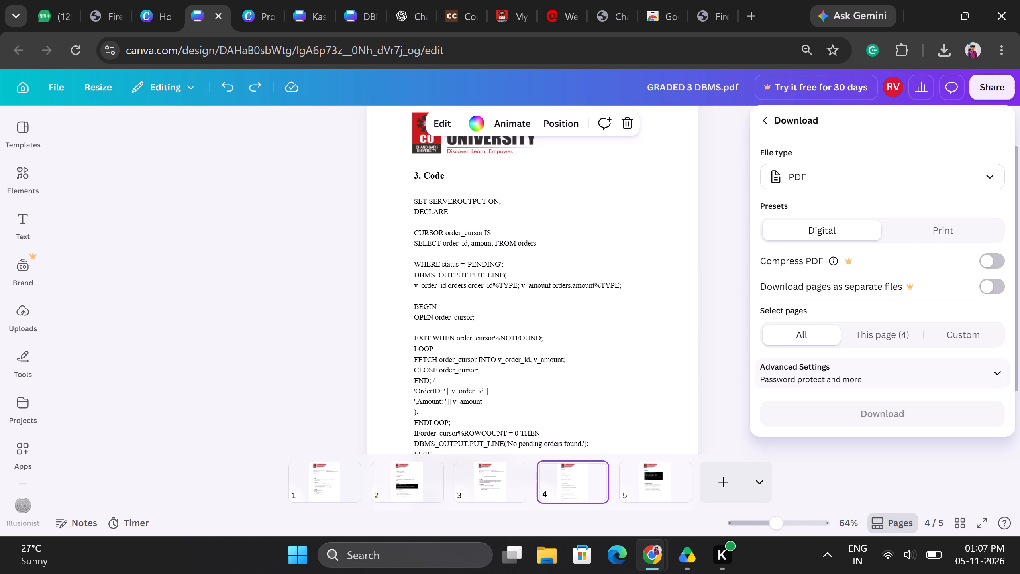
pyautogui.click(871, 415)
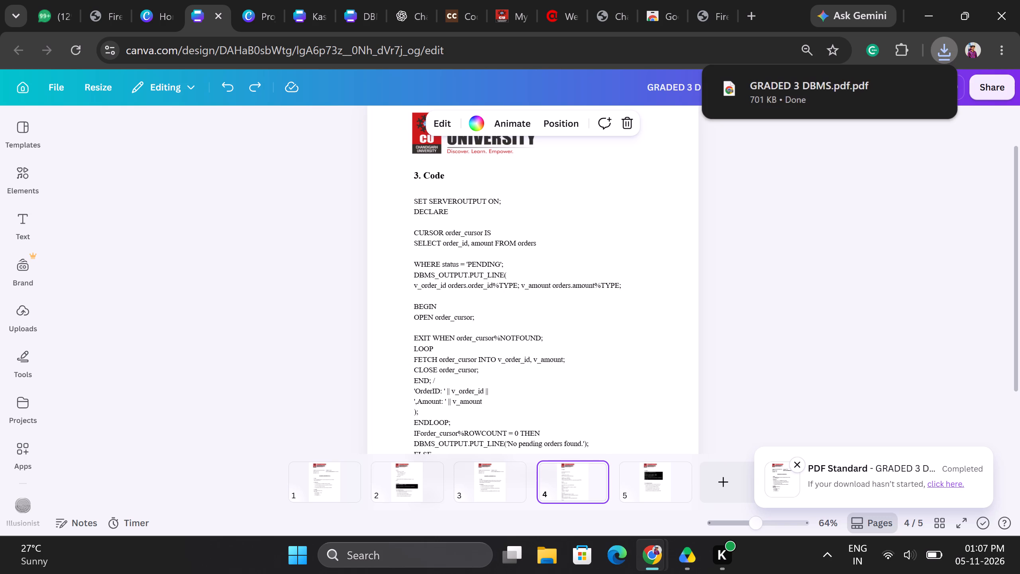
pyautogui.click(795, 464)
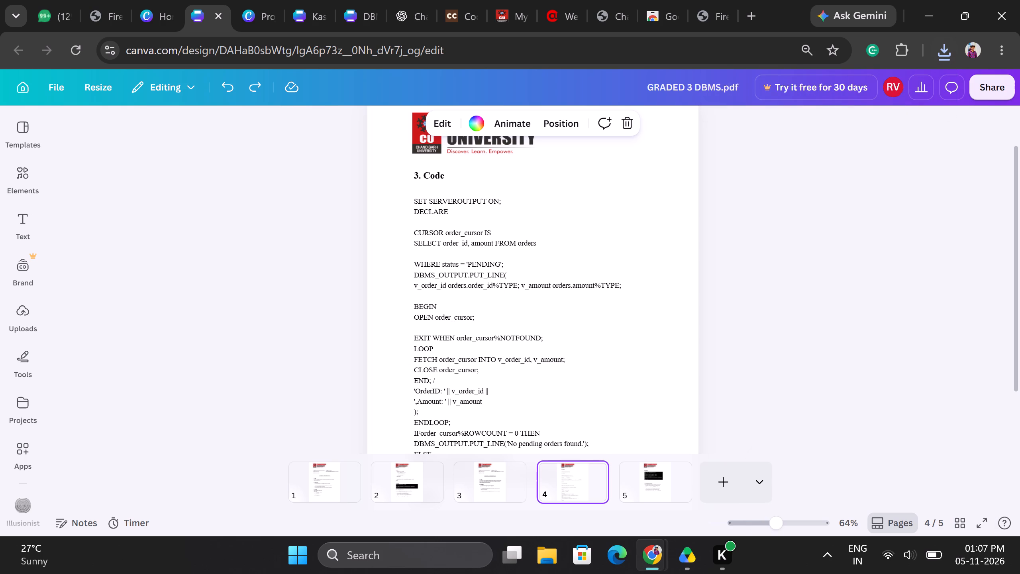
pyautogui.click(731, 299)
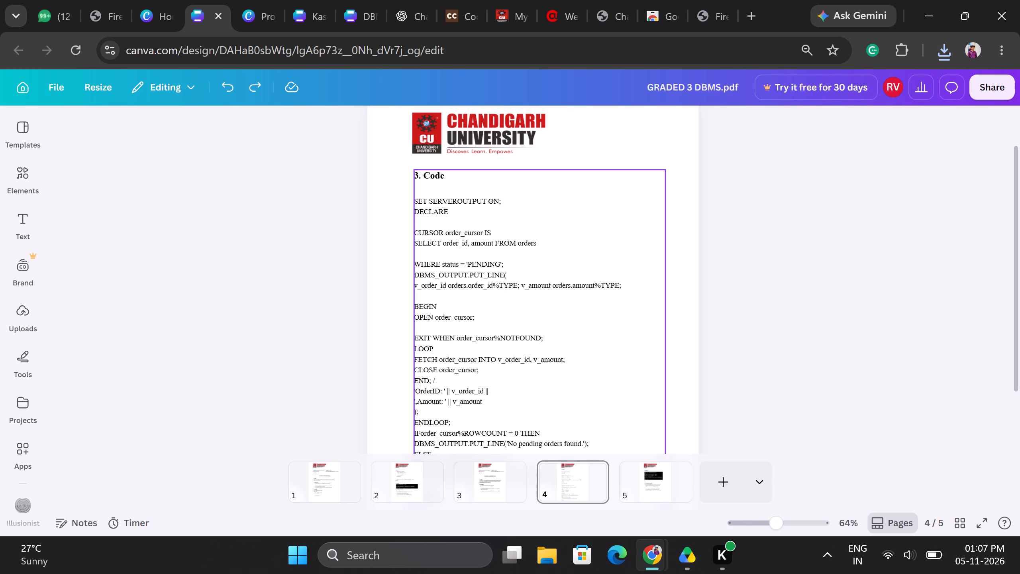